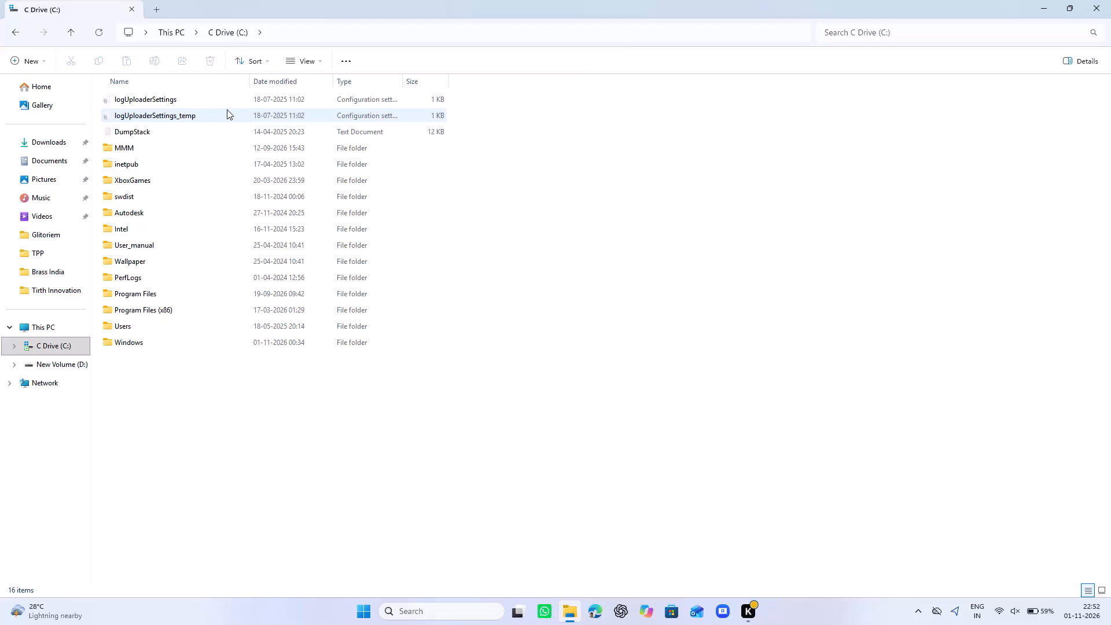
Open the MMM folder on the C drive.
{"action": "double_click", "coordinate": [196, 143]}
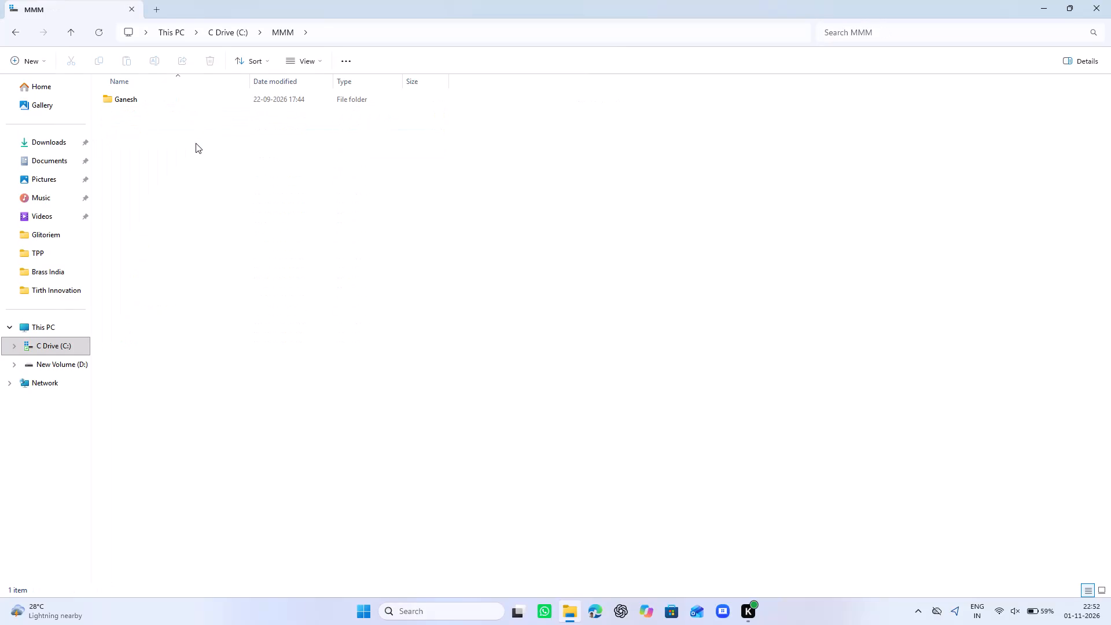
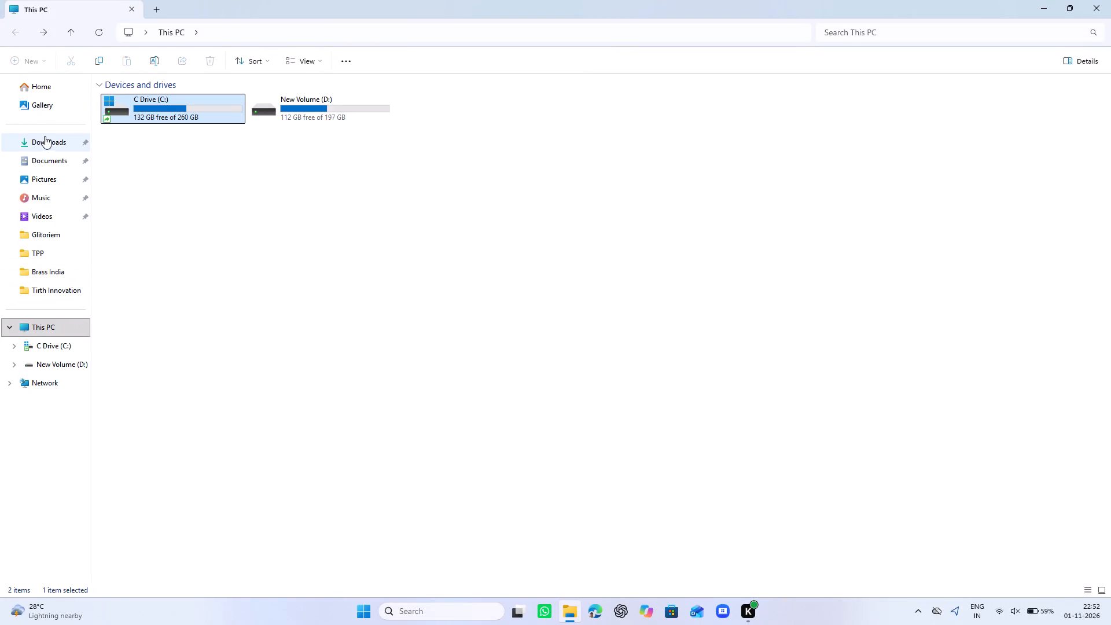
Look through the recent files on the Home page for the workbook to work on.
{"action": "left_click", "coordinate": [45, 134]}
{"action": "left_click", "coordinate": [58, 87]}
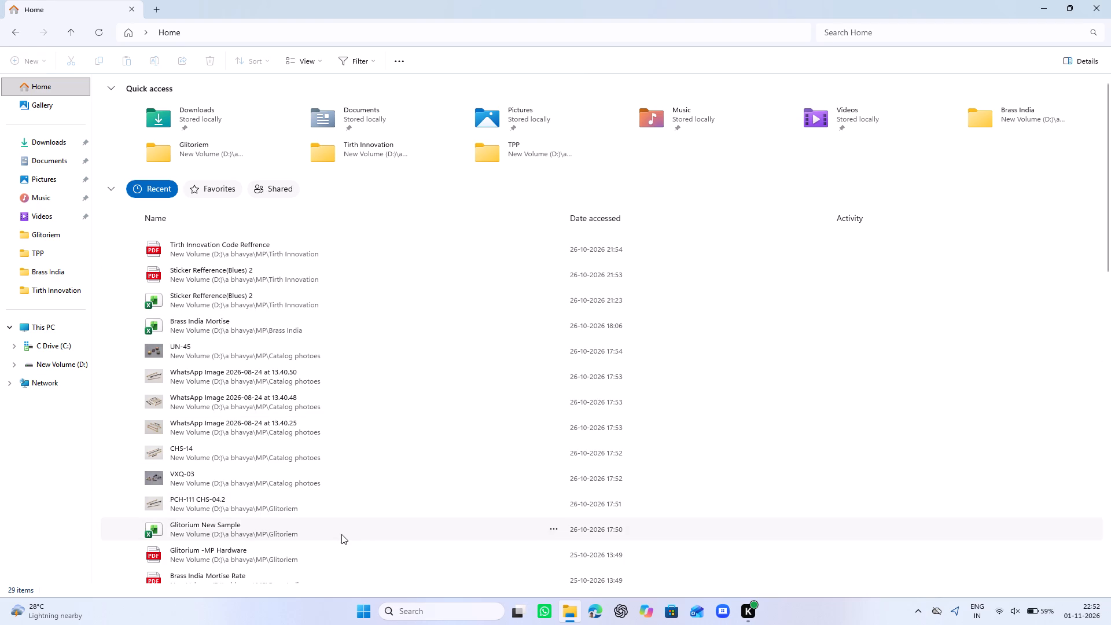
{"action": "scroll", "coordinate": [453, 495], "scroll_direction": "down", "scroll_amount": 1}
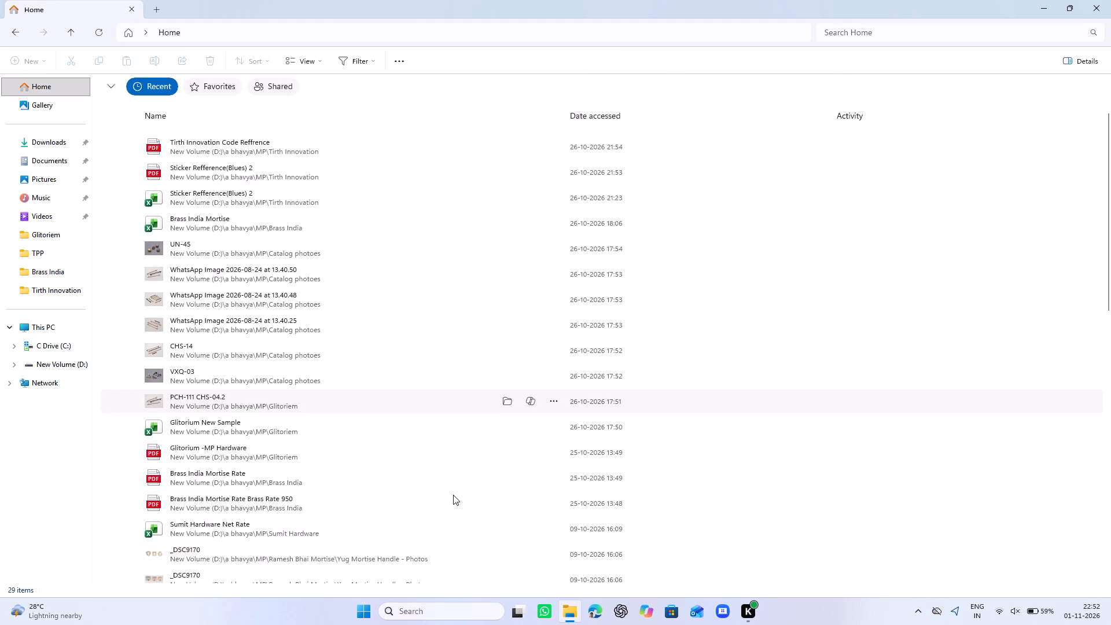
{"action": "scroll", "coordinate": [453, 495], "scroll_direction": "down", "scroll_amount": 4}
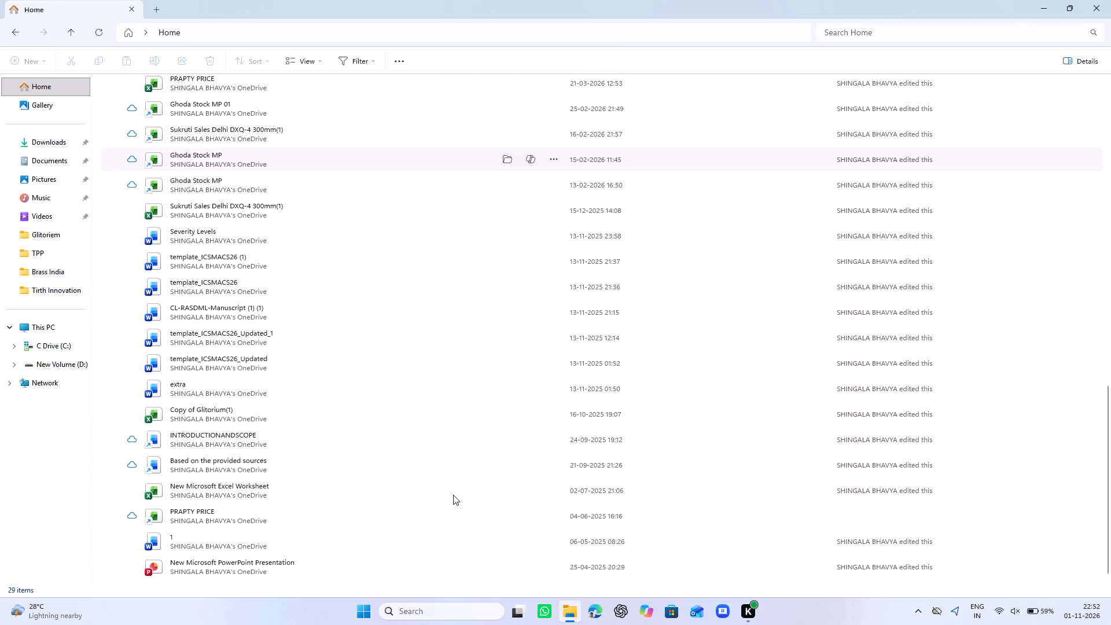
{"action": "scroll", "coordinate": [453, 495], "scroll_direction": "up", "scroll_amount": 20}
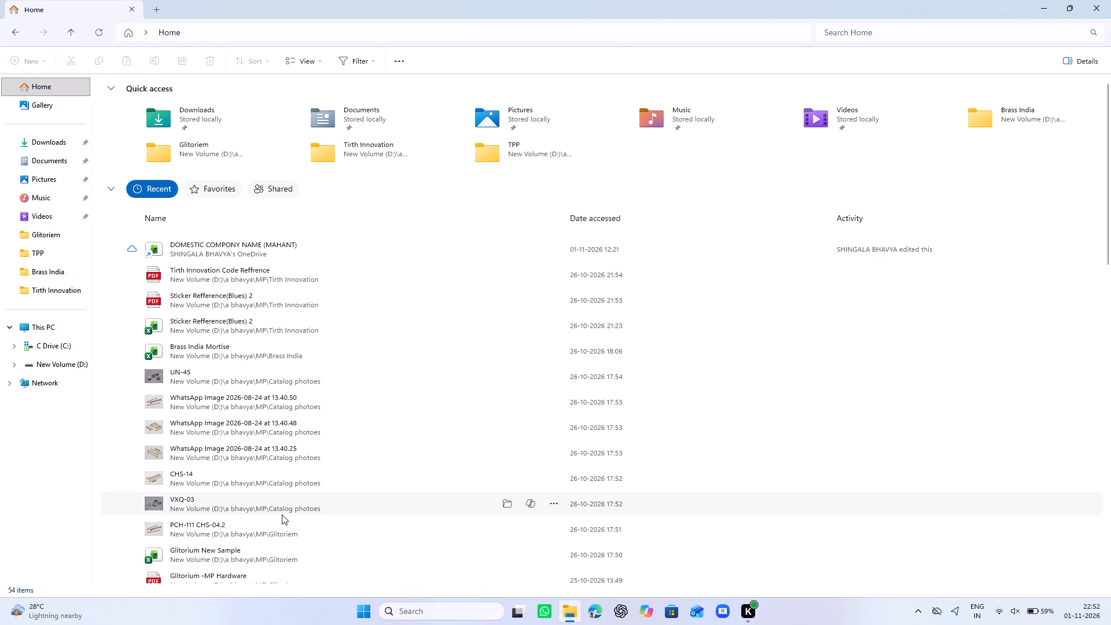
Switch to Excel and open the recent workbook DOMESTIC COMPONY NAME (MAHANT).
{"action": "left_click", "coordinate": [434, 614]}
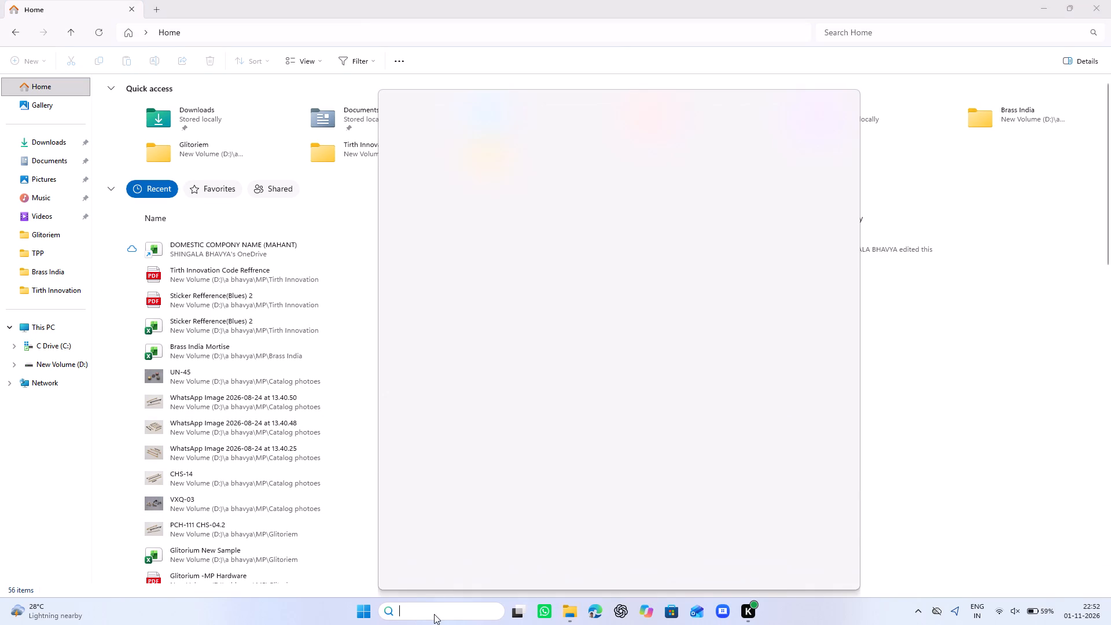
{"action": "left_click", "coordinate": [477, 218]}
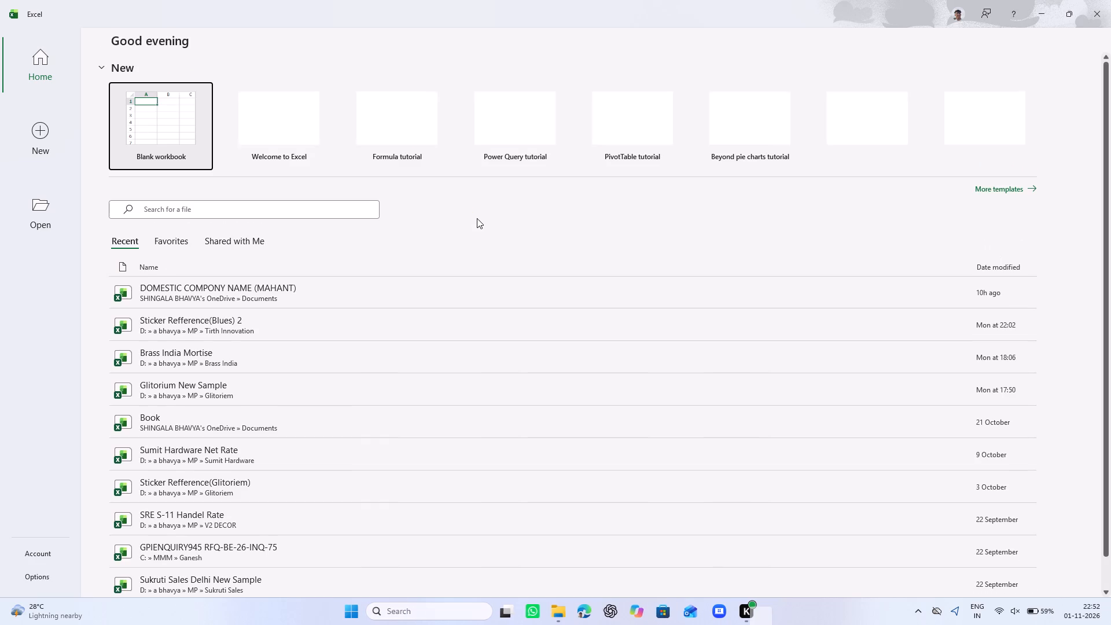
{"action": "left_click", "coordinate": [289, 285]}
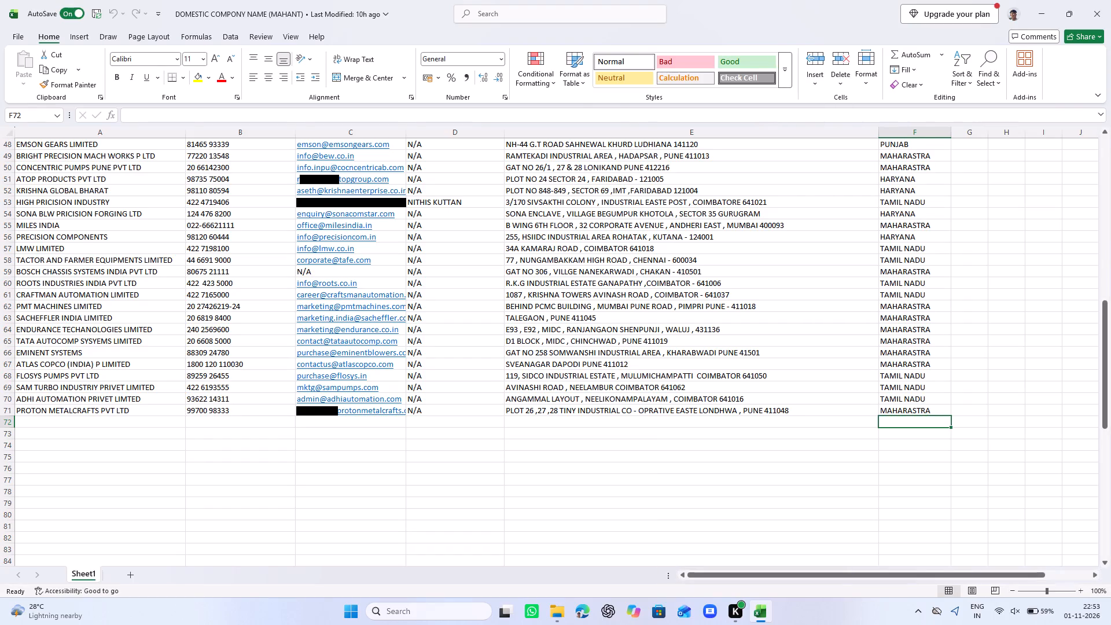
Save the company list workbook.
{"action": "key", "text": "ctrl+s"}
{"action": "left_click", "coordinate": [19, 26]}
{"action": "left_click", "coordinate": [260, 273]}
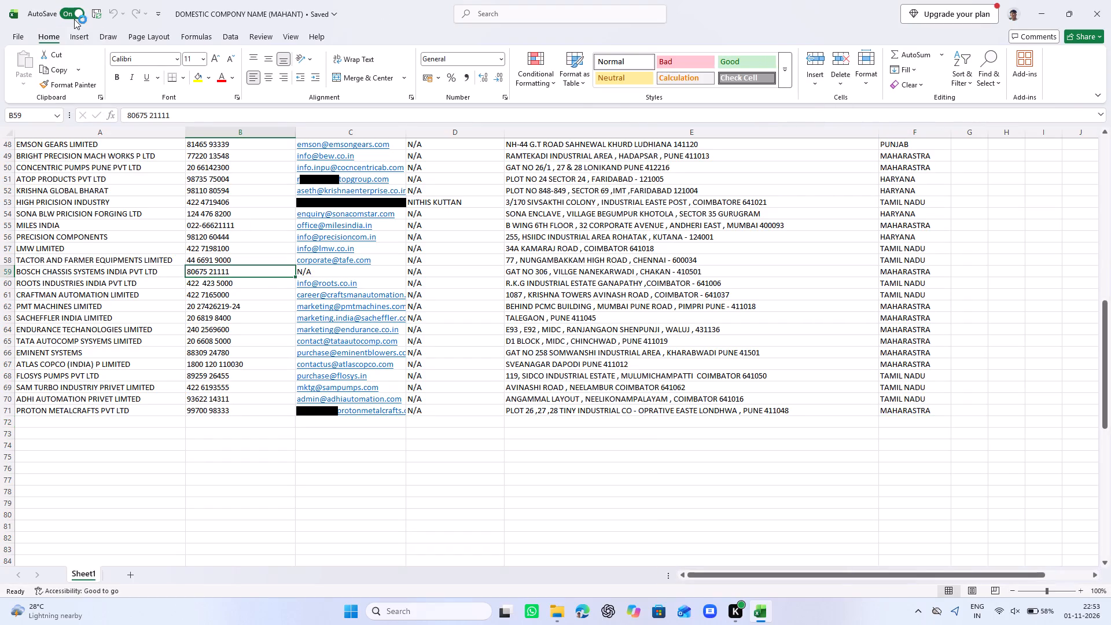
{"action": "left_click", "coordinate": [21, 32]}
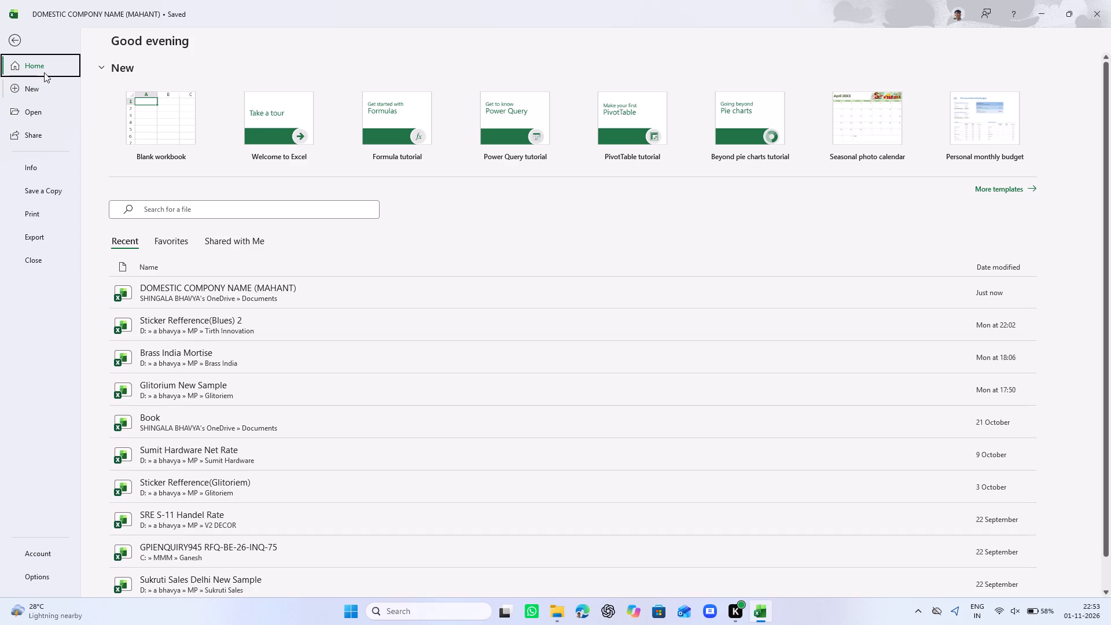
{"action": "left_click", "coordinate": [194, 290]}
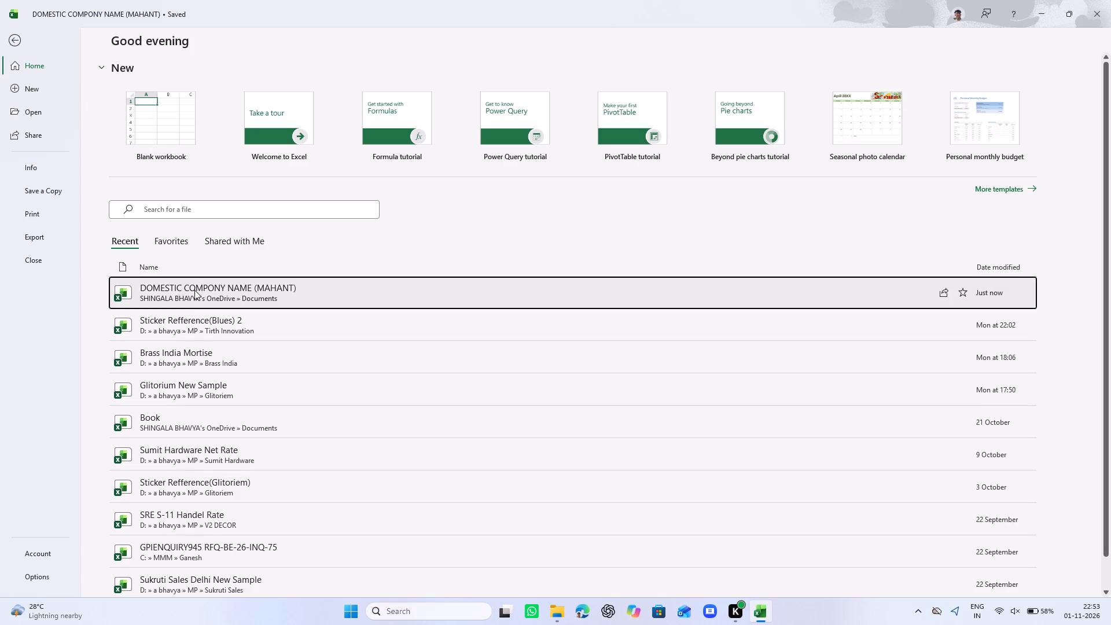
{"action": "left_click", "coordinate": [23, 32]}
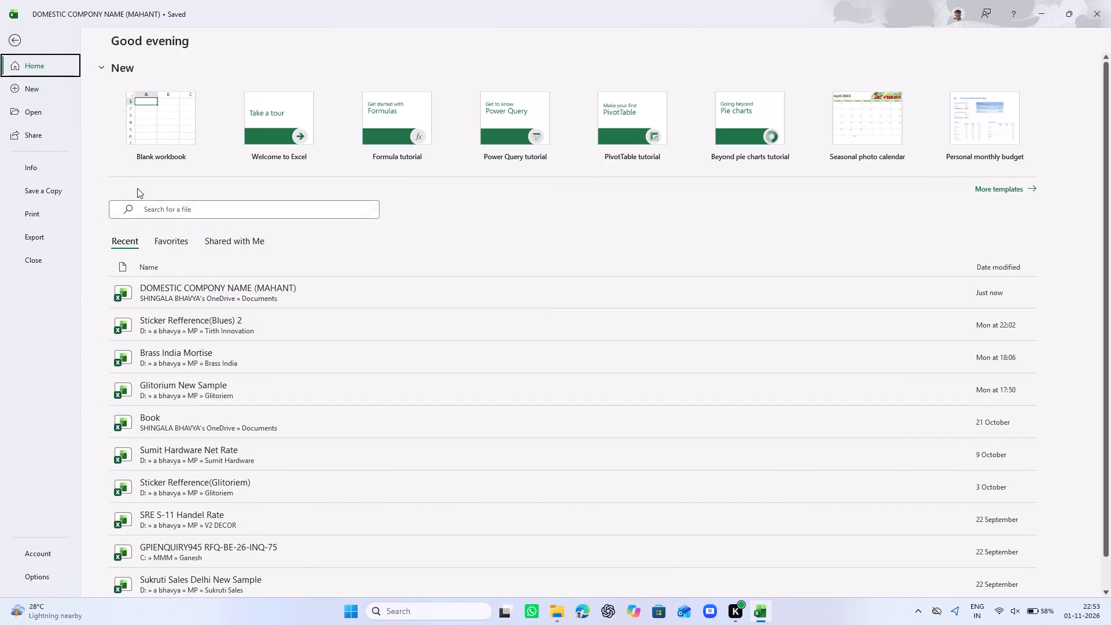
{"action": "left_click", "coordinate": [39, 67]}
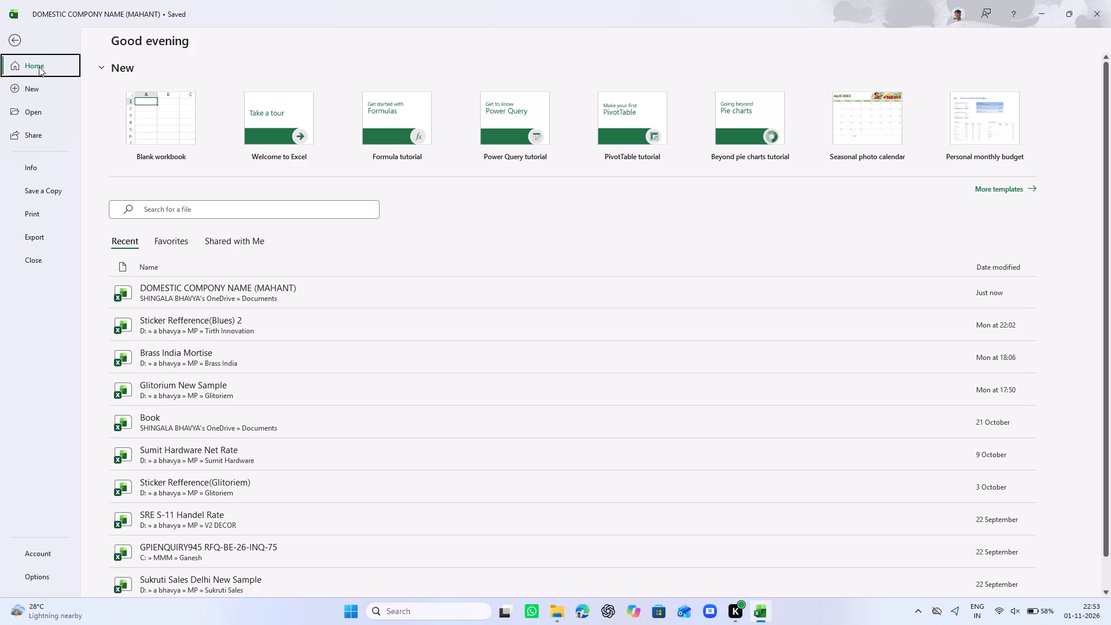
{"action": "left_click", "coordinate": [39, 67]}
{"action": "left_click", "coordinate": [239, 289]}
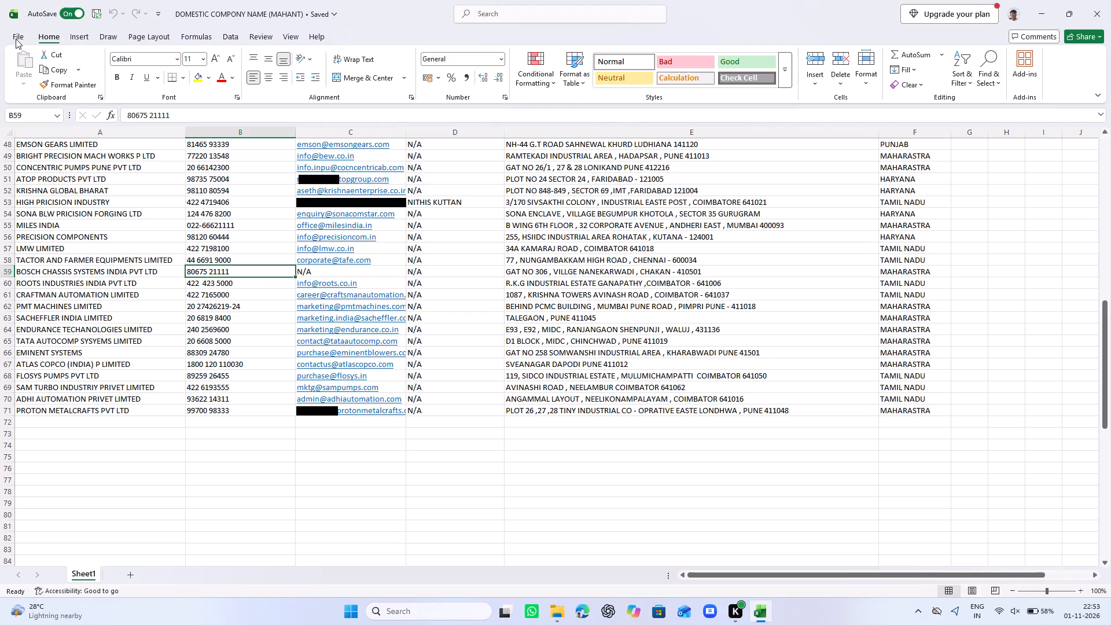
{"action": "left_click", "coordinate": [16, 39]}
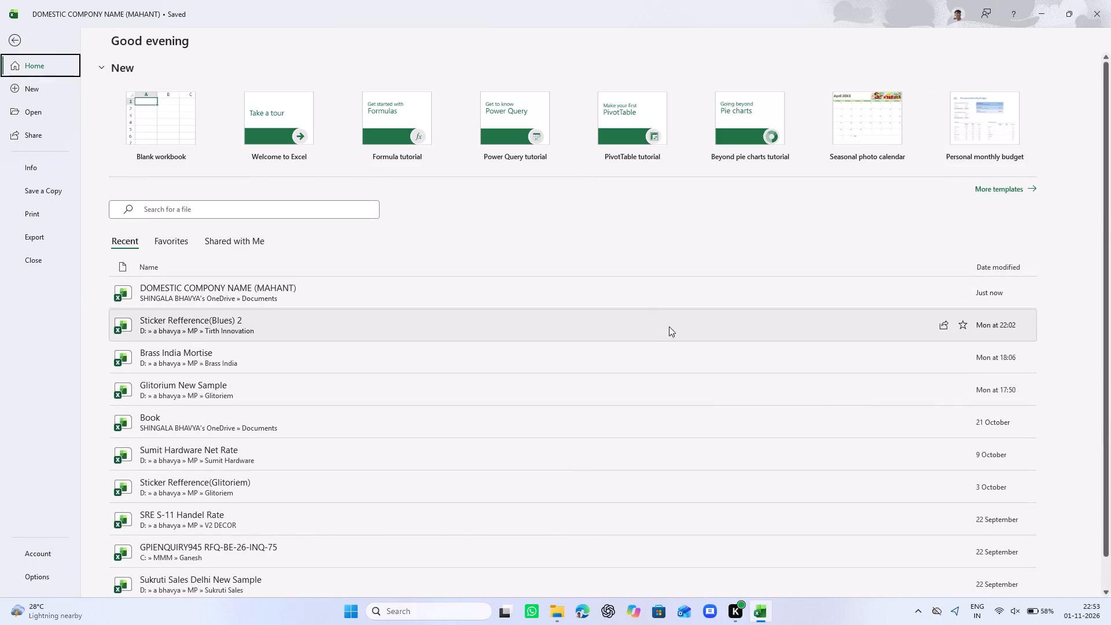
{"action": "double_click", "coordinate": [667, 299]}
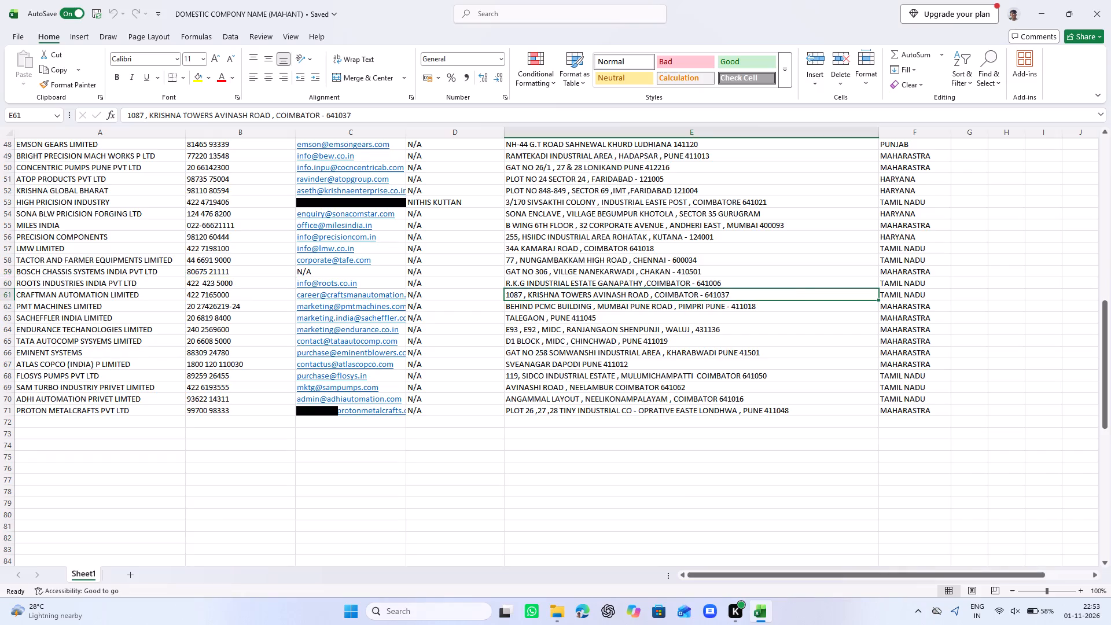
Widen the E MAIL column until the longest e-mail addresses in the company list fit inside it.
{"action": "scroll", "coordinate": [667, 299], "scroll_direction": "up", "scroll_amount": 16}
{"action": "scroll", "coordinate": [667, 299], "scroll_direction": "down", "scroll_amount": 5}
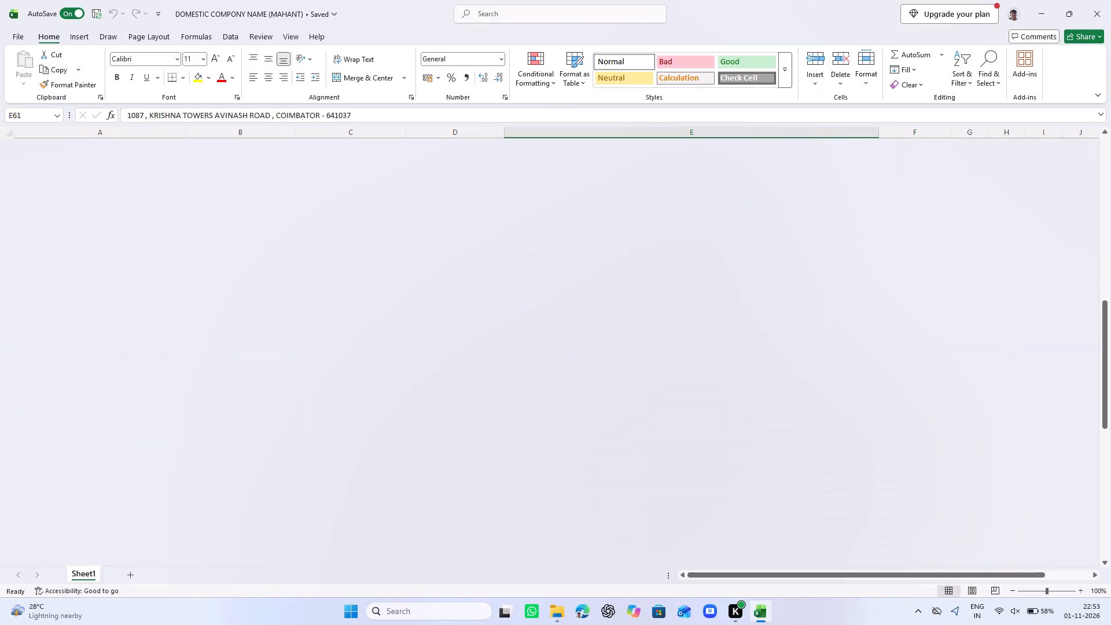
{"action": "scroll", "coordinate": [667, 299], "scroll_direction": "down", "scroll_amount": 4}
{"action": "scroll", "coordinate": [667, 299], "scroll_direction": "up", "scroll_amount": 1}
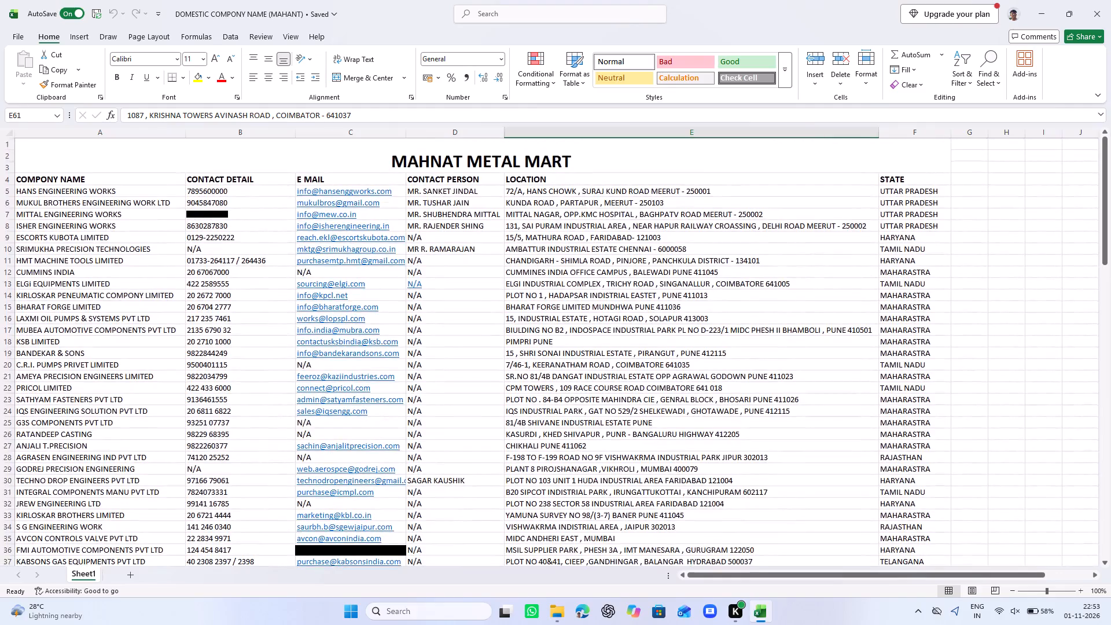
{"action": "left_click", "coordinate": [461, 284]}
{"action": "double_click", "coordinate": [461, 284]}
{"action": "left_click", "coordinate": [463, 312]}
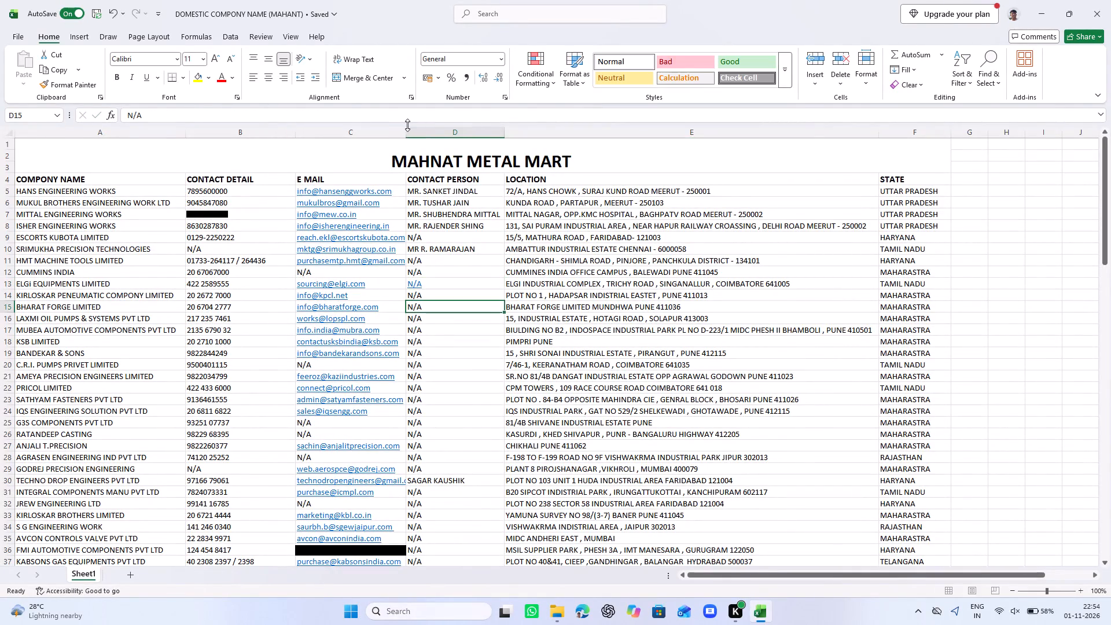
{"action": "left_click_drag", "start_coordinate": [406, 133], "coordinate": [439, 134]}
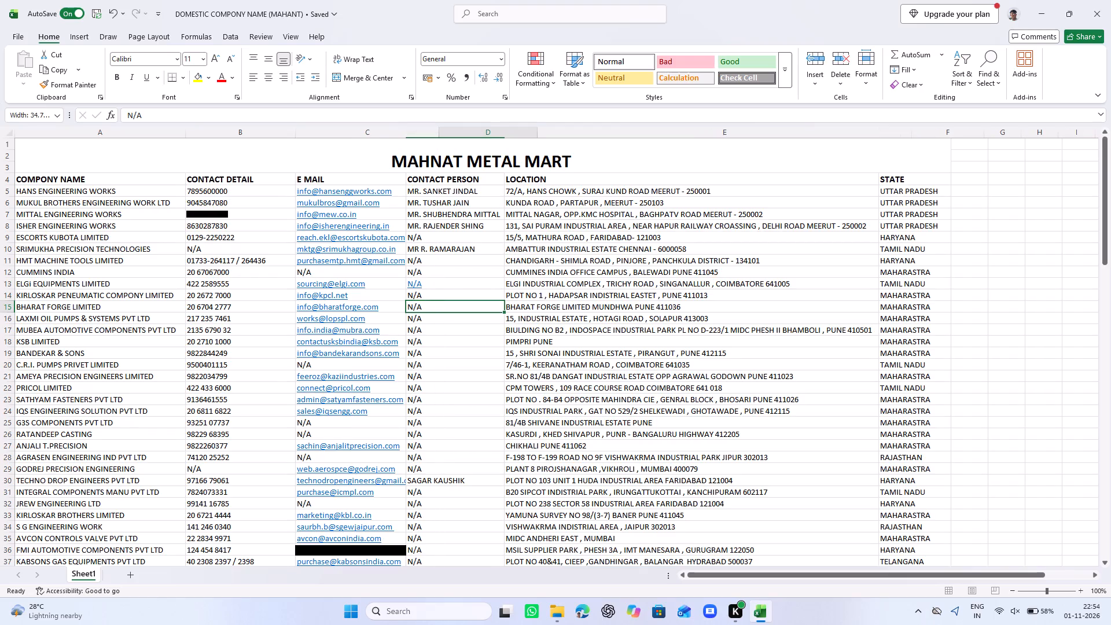
{"action": "scroll", "coordinate": [490, 332], "scroll_direction": "down", "scroll_amount": 5}
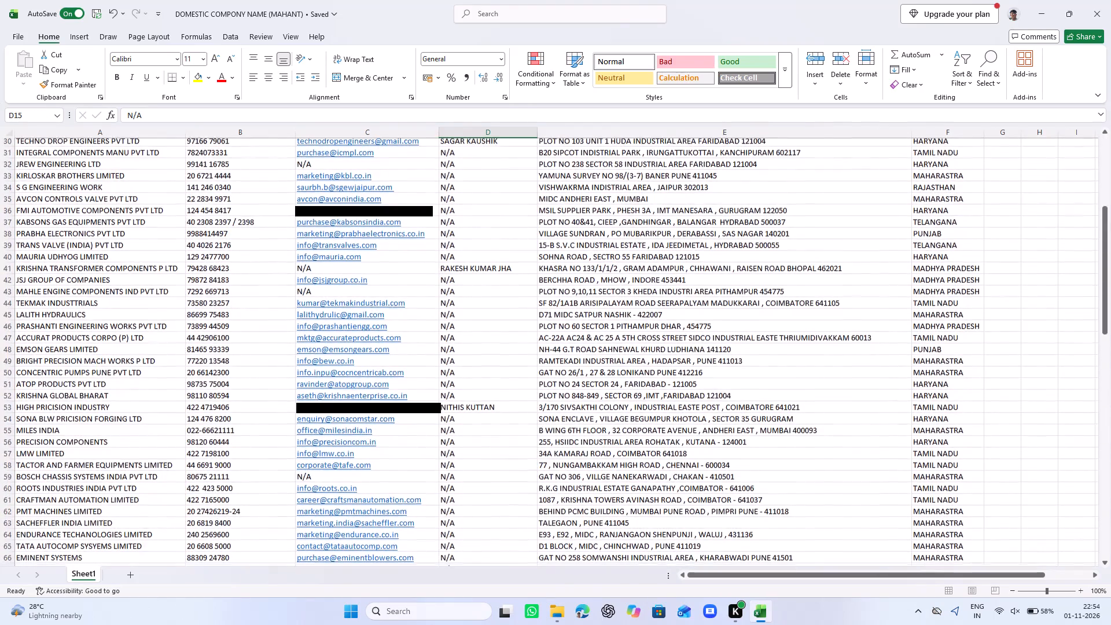
{"action": "left_click_drag", "start_coordinate": [440, 130], "coordinate": [463, 138]}
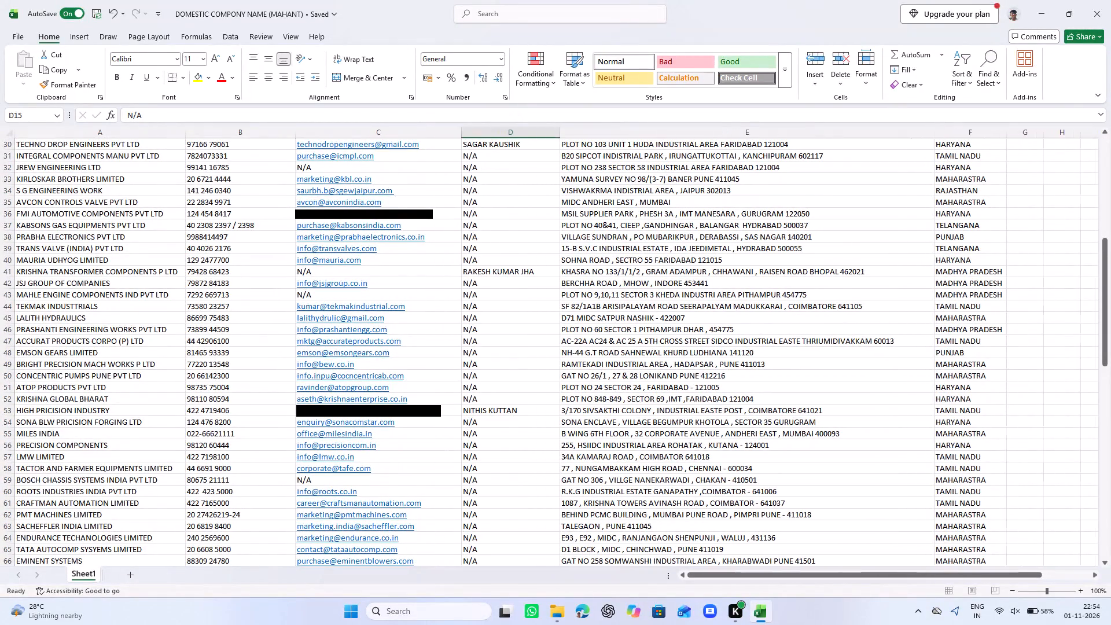
Review the company rows up and down the sheet to check how the contact and e-mail columns fit.
{"action": "scroll", "coordinate": [527, 376], "scroll_direction": "down", "scroll_amount": 2}
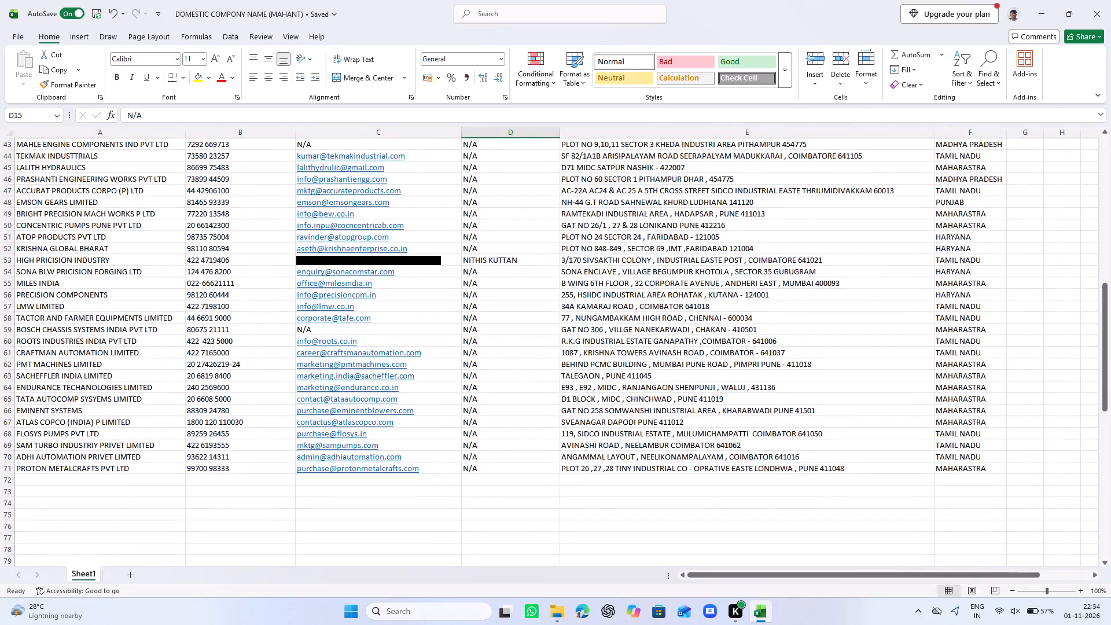
{"action": "scroll", "coordinate": [527, 376], "scroll_direction": "up", "scroll_amount": 5}
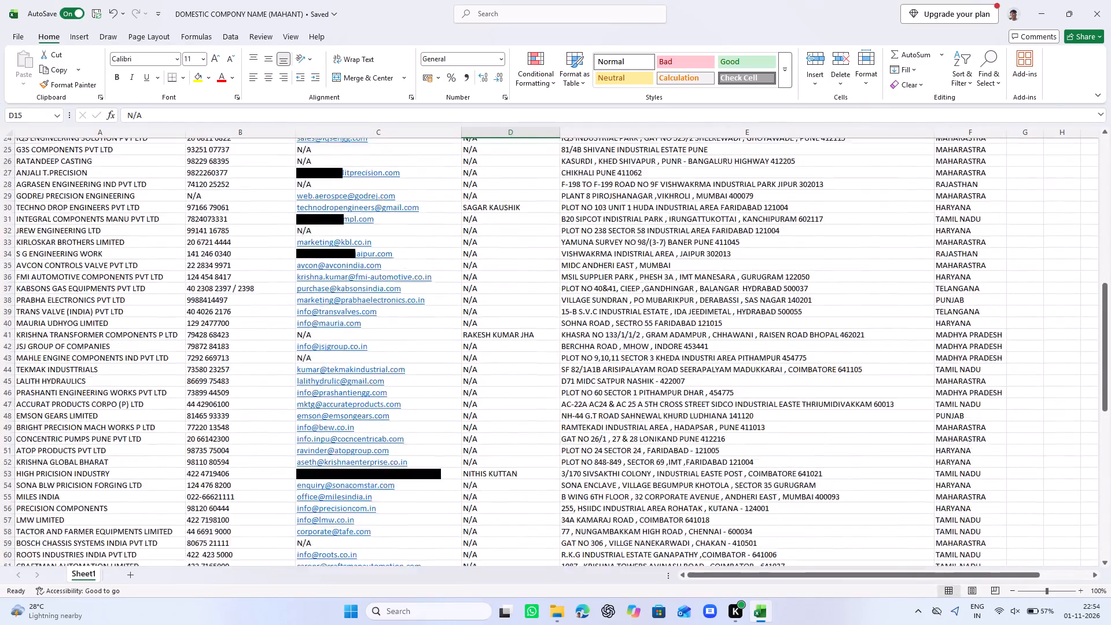
{"action": "scroll", "coordinate": [527, 376], "scroll_direction": "up", "scroll_amount": 3}
{"action": "scroll", "coordinate": [527, 376], "scroll_direction": "down", "scroll_amount": 3}
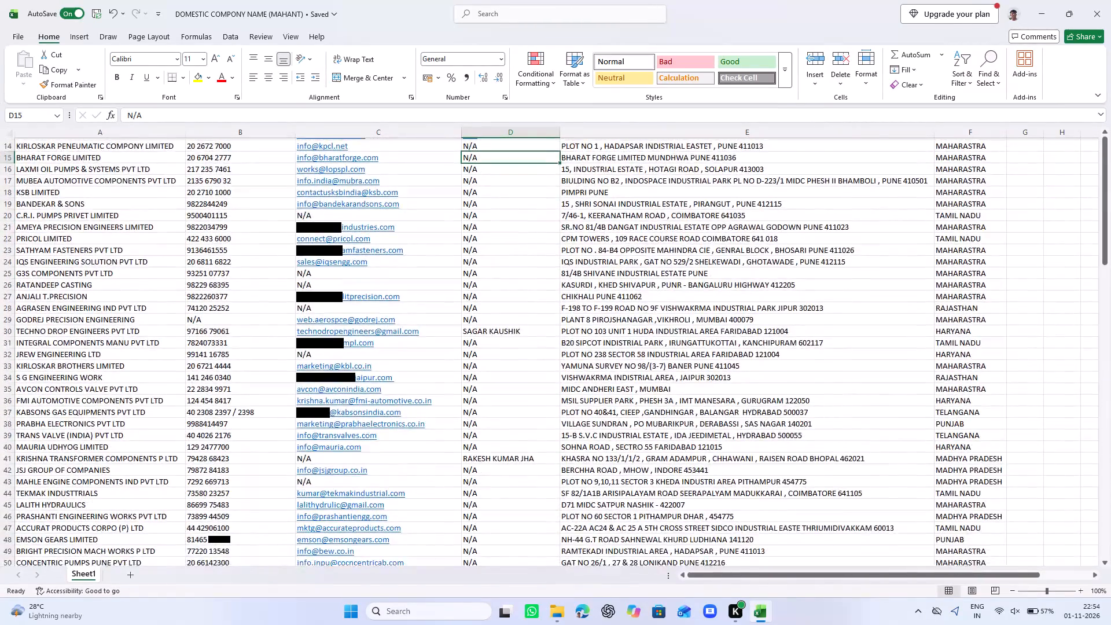
{"action": "scroll", "coordinate": [527, 376], "scroll_direction": "down", "scroll_amount": 5}
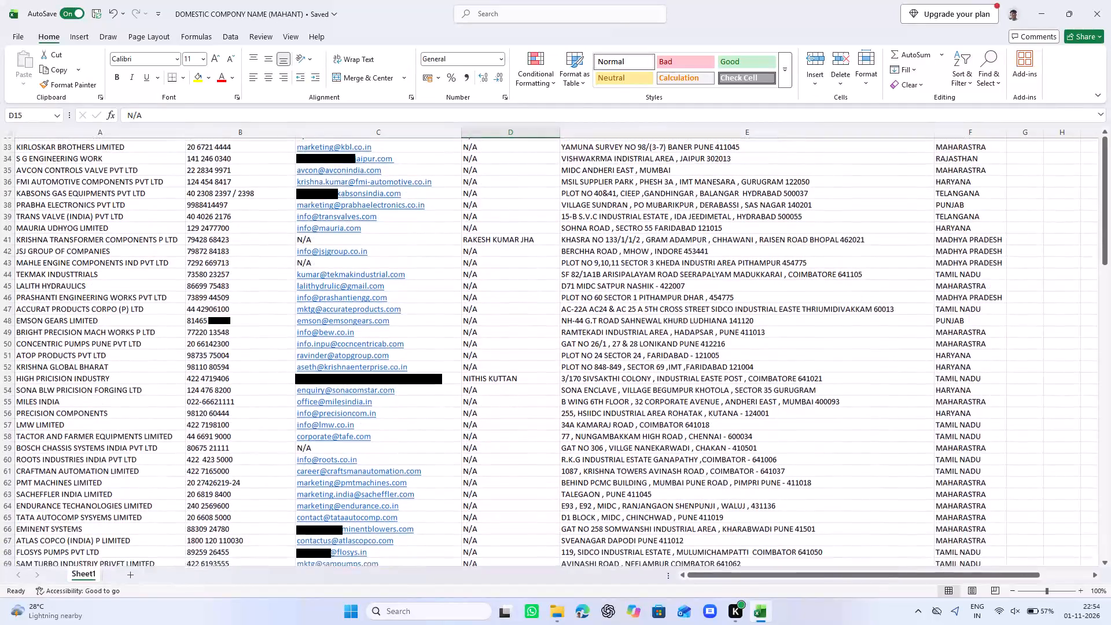
{"action": "scroll", "coordinate": [527, 376], "scroll_direction": "down", "scroll_amount": 2}
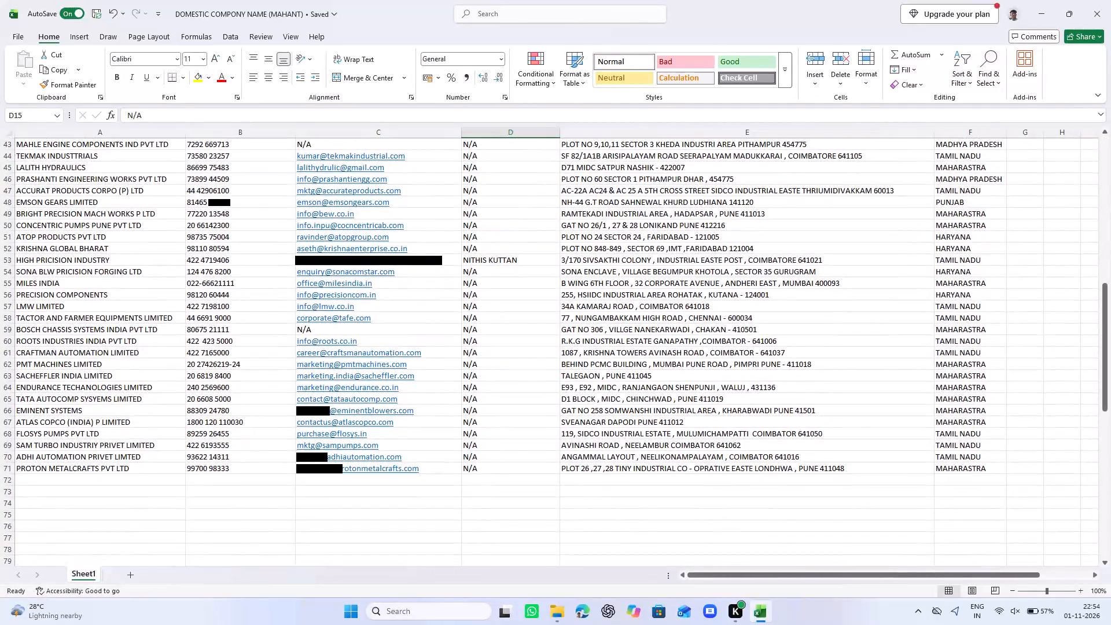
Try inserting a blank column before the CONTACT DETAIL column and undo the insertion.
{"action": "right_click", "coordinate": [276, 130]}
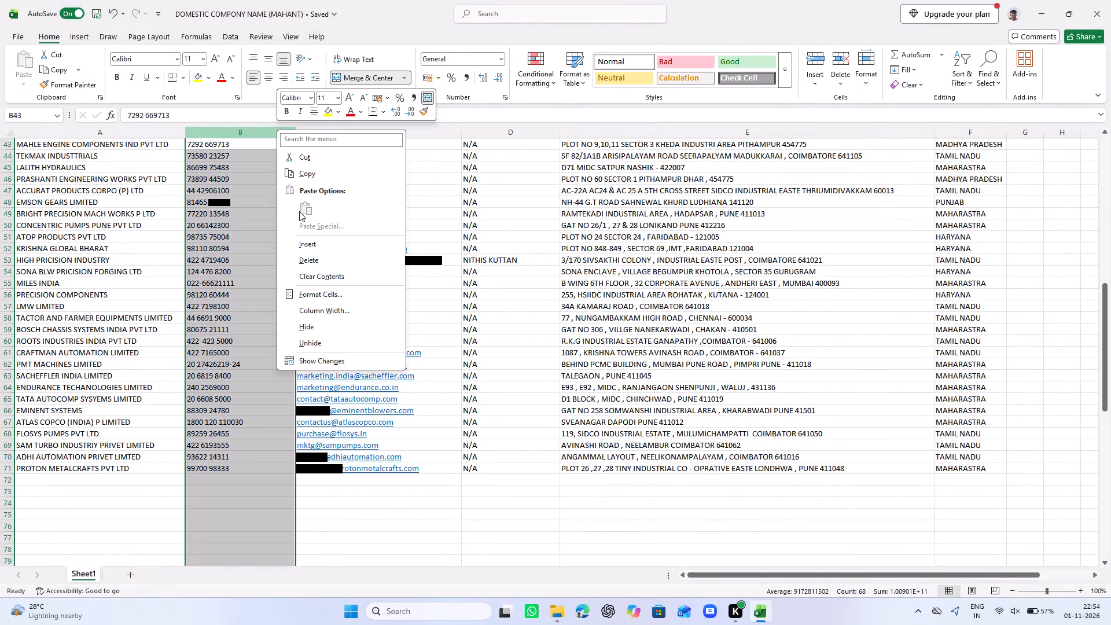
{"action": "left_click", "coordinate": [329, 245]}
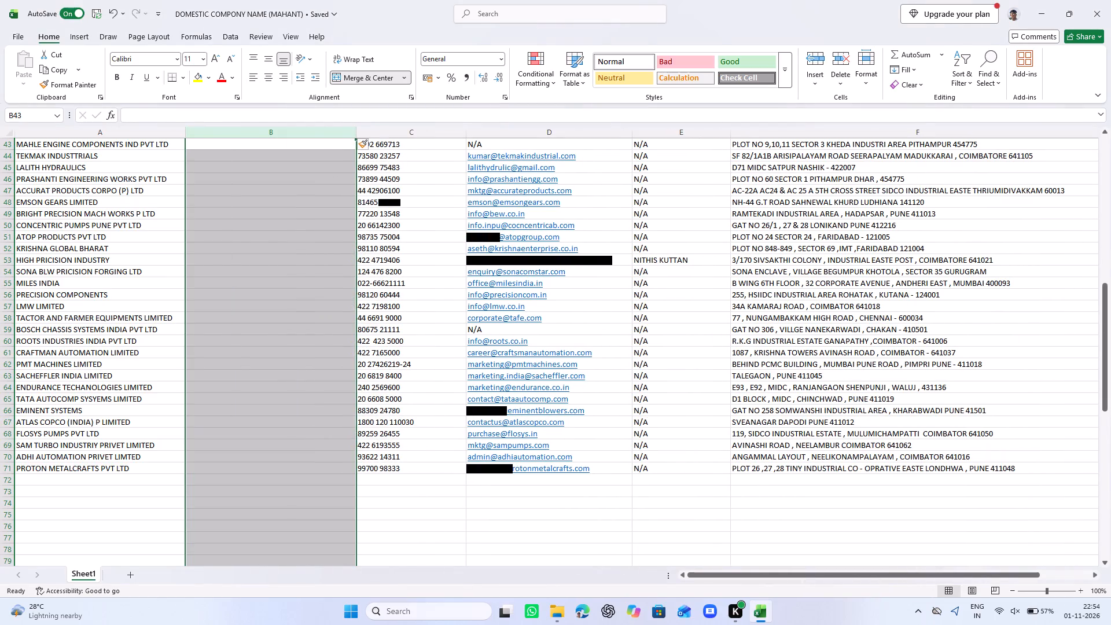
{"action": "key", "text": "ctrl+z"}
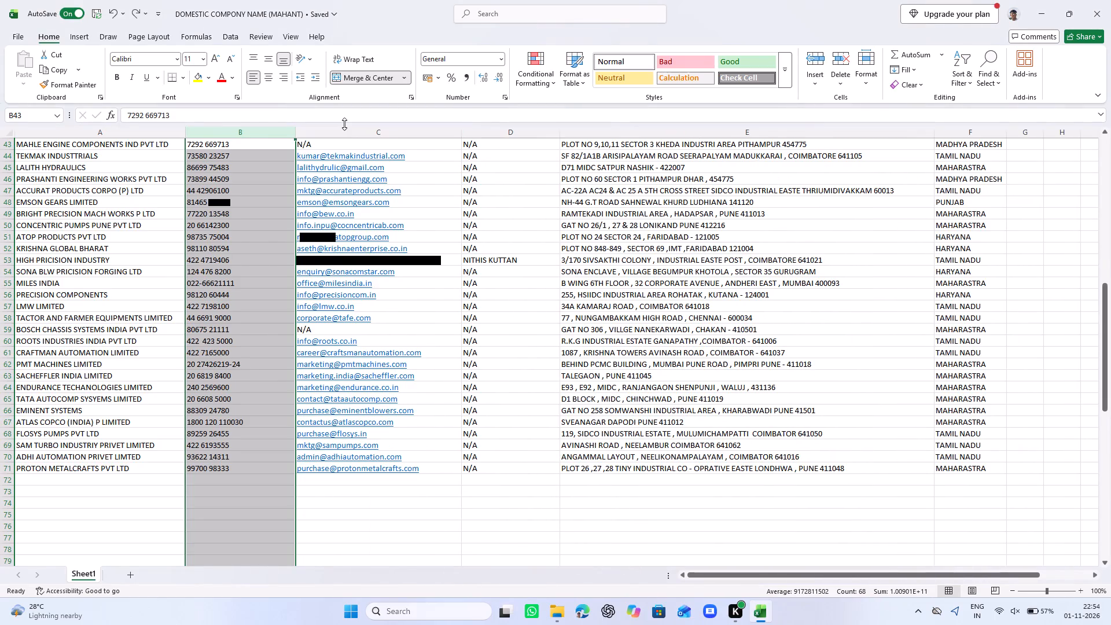
Insert a blank column between the CONTACT DETAIL and E MAIL columns.
{"action": "right_click", "coordinate": [344, 130]}
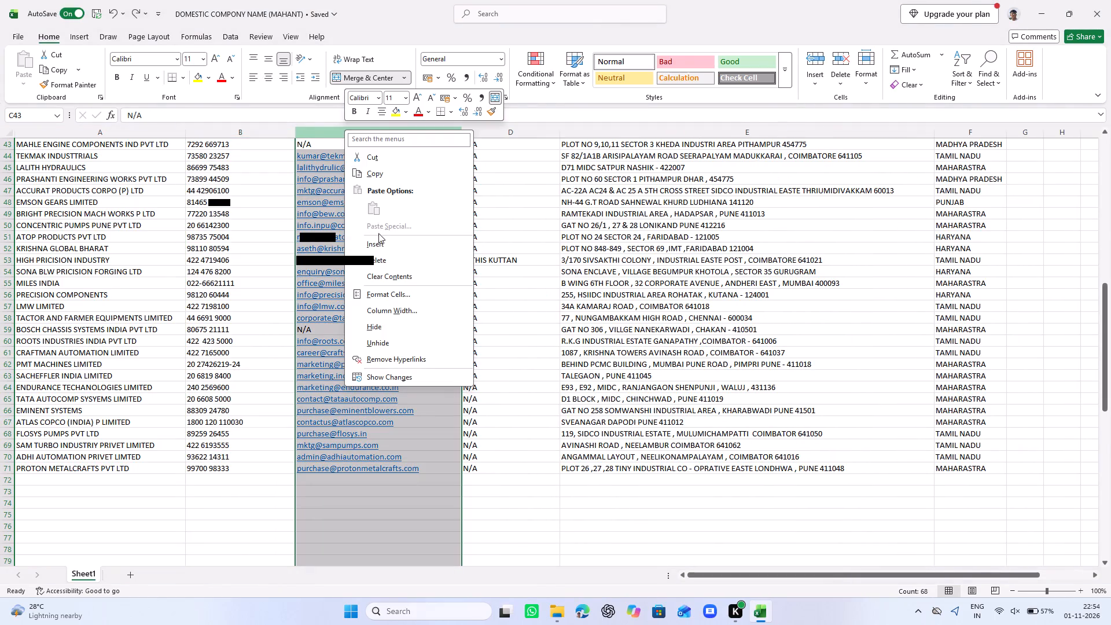
{"action": "left_click", "coordinate": [380, 240]}
{"action": "left_click", "coordinate": [251, 170]}
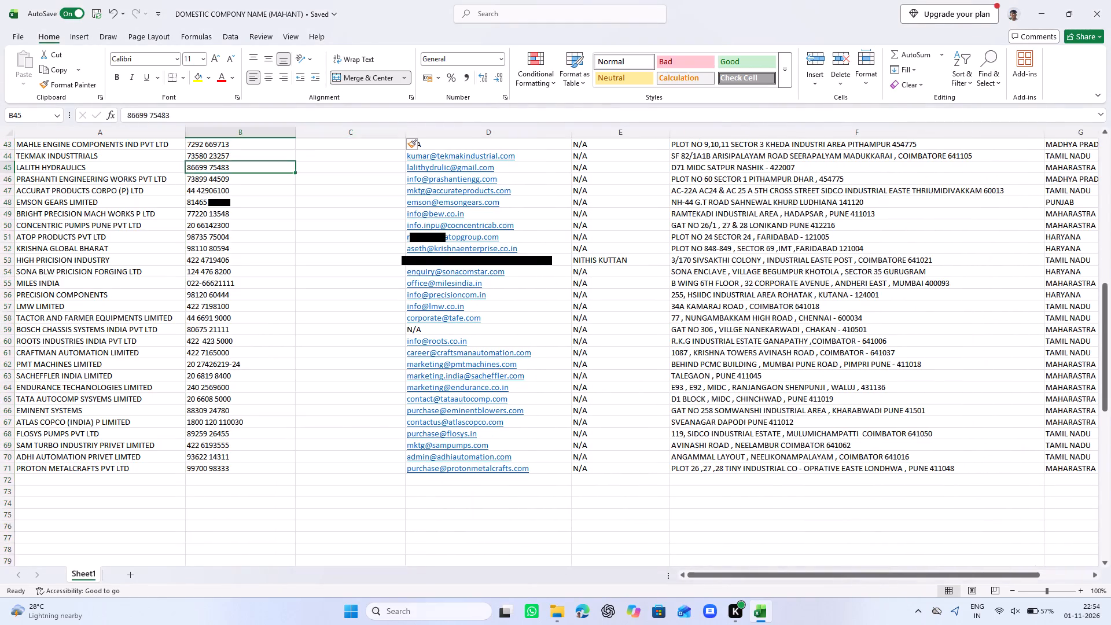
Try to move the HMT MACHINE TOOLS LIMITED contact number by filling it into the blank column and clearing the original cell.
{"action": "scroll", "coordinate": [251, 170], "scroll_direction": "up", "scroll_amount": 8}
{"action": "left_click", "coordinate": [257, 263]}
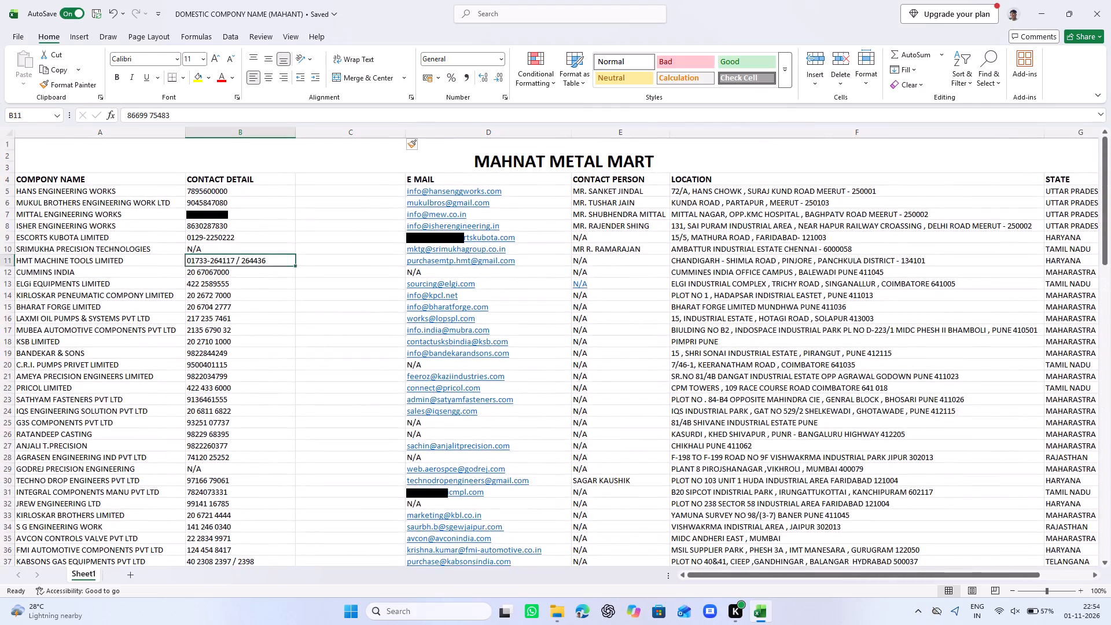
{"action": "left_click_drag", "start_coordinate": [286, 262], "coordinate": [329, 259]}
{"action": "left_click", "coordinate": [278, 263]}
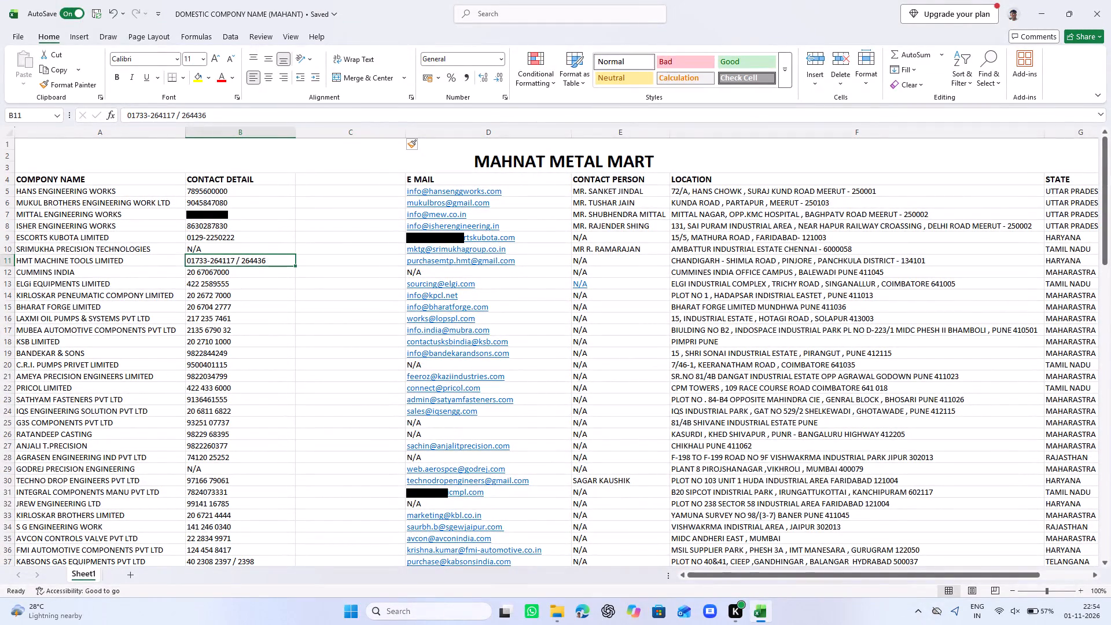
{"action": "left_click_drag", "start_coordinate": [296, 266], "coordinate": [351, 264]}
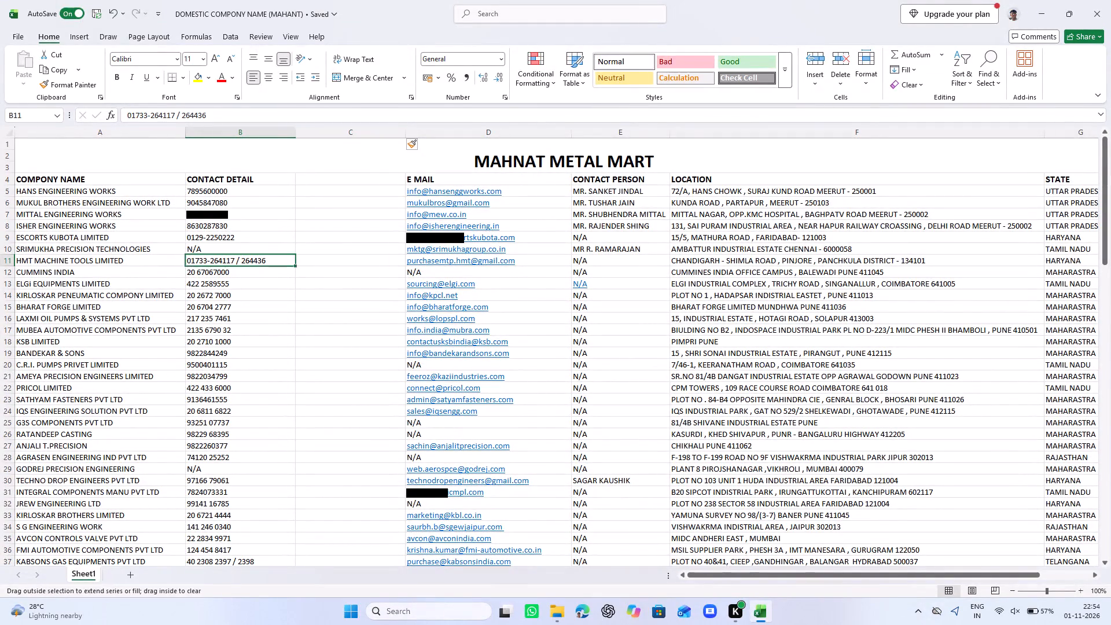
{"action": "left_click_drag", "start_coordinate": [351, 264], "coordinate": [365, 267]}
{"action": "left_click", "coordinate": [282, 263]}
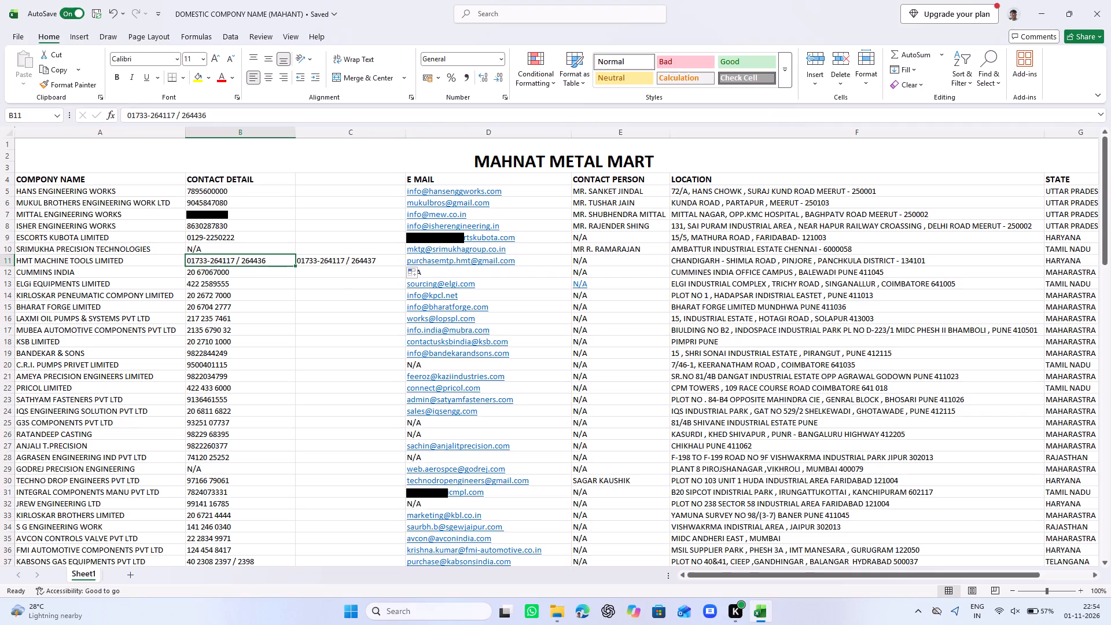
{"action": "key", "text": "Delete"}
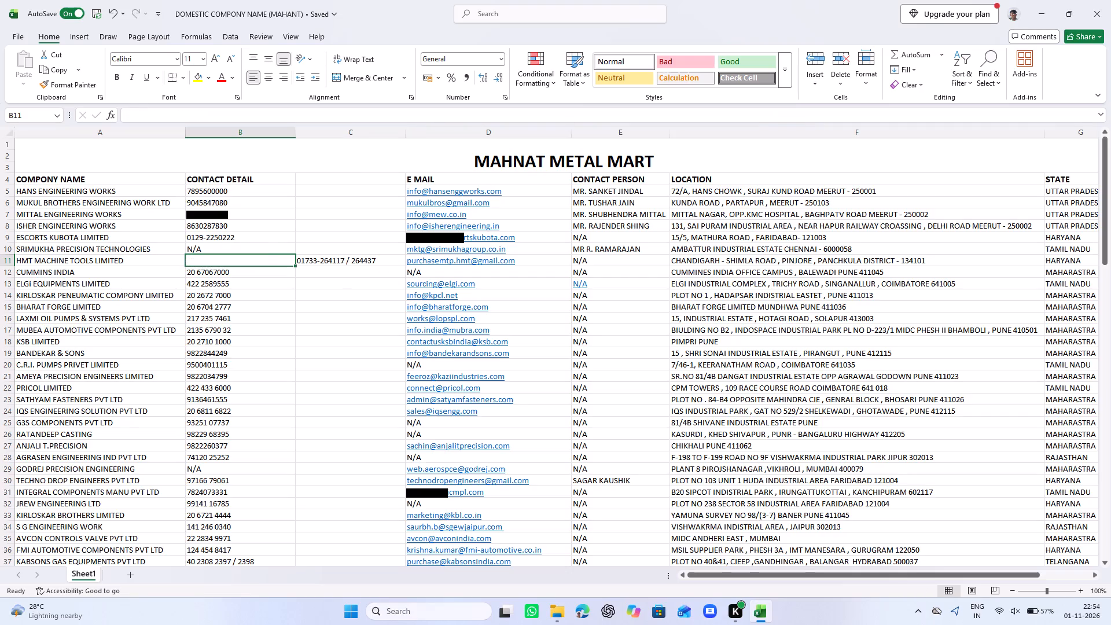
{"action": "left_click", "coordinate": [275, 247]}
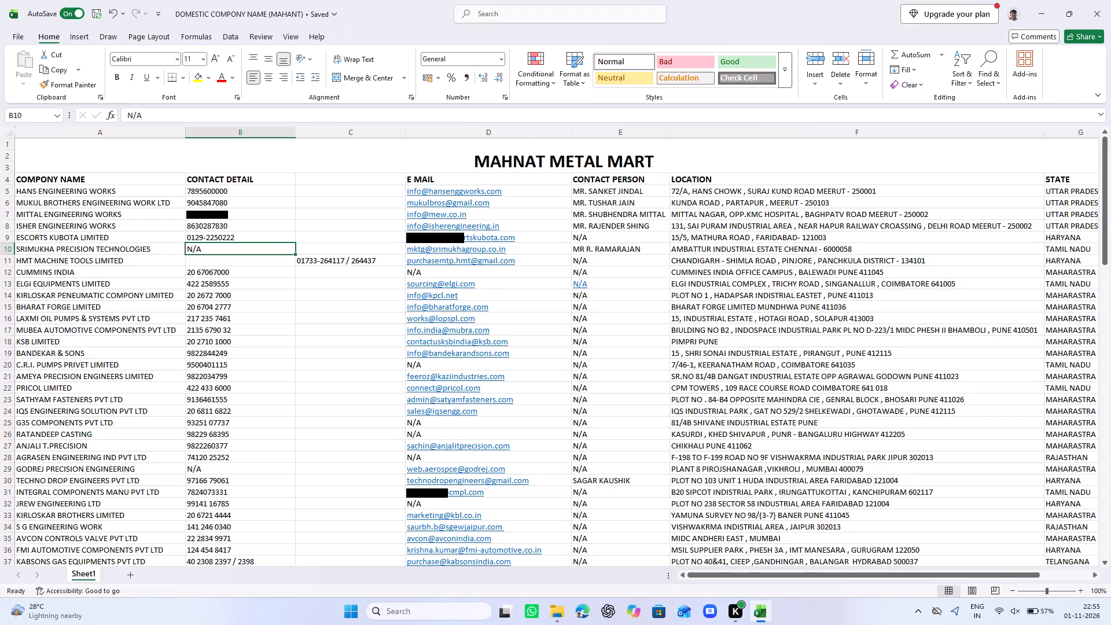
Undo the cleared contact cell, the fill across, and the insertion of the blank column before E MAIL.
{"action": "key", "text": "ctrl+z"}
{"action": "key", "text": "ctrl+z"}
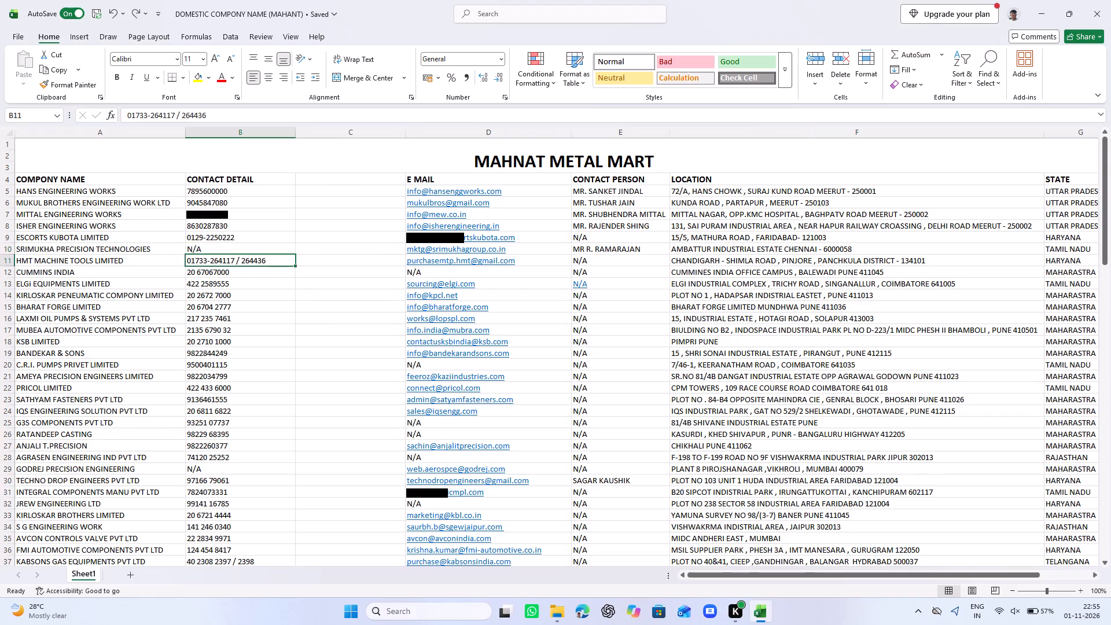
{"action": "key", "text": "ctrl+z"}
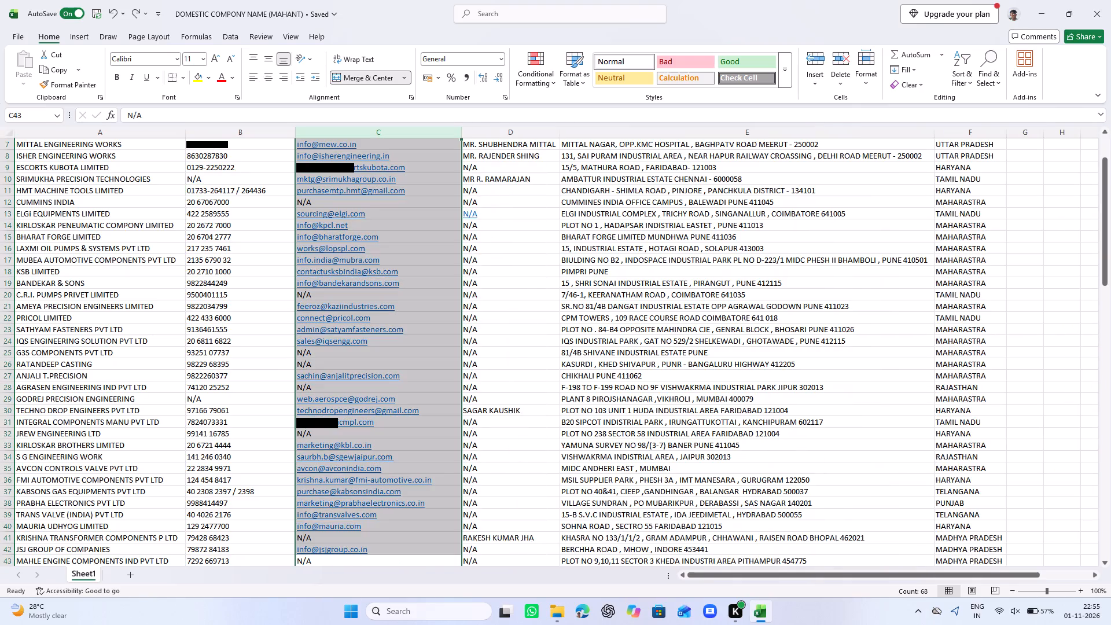
Review the contact numbers in the CONTACT DETAIL column through to the last company row.
{"action": "scroll", "coordinate": [274, 235], "scroll_direction": "up", "scroll_amount": 6}
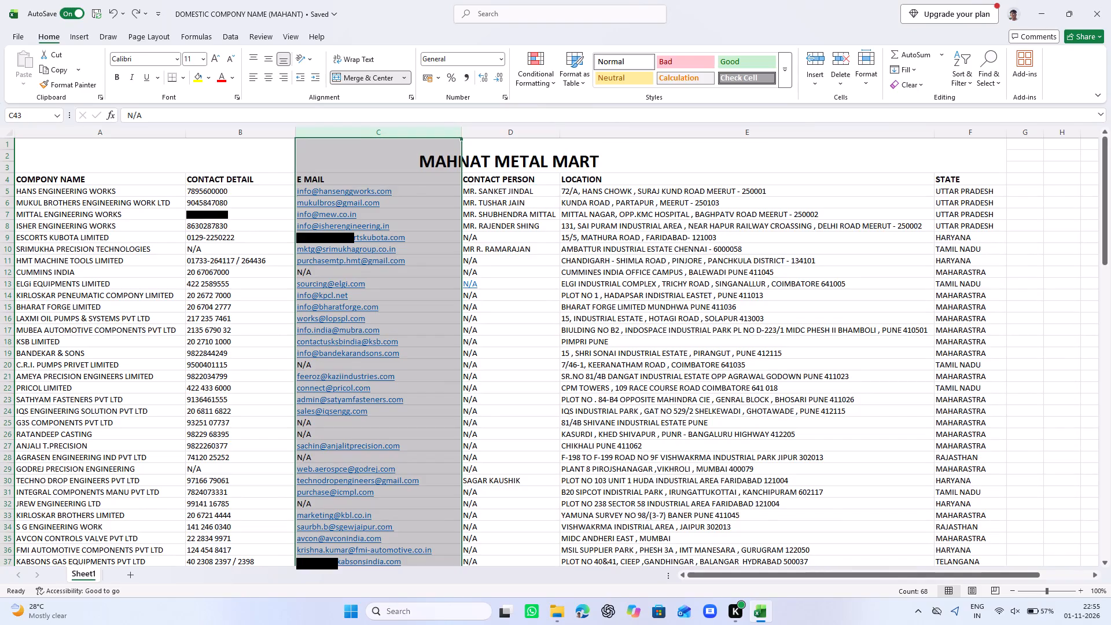
{"action": "scroll", "coordinate": [274, 235], "scroll_direction": "down", "scroll_amount": 3}
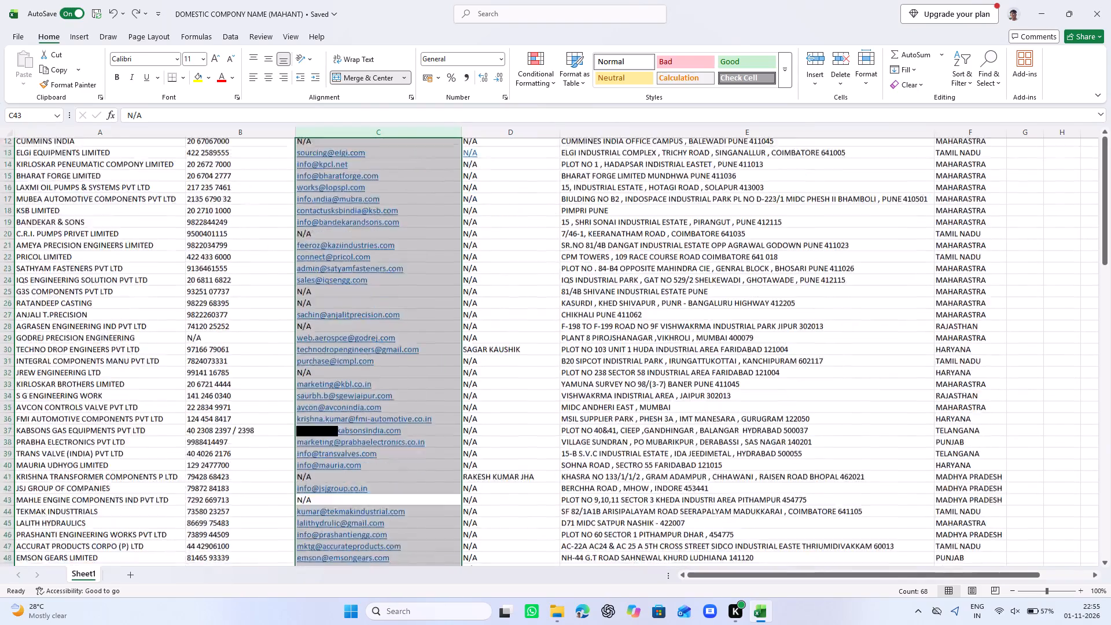
{"action": "scroll", "coordinate": [274, 235], "scroll_direction": "down", "scroll_amount": 6}
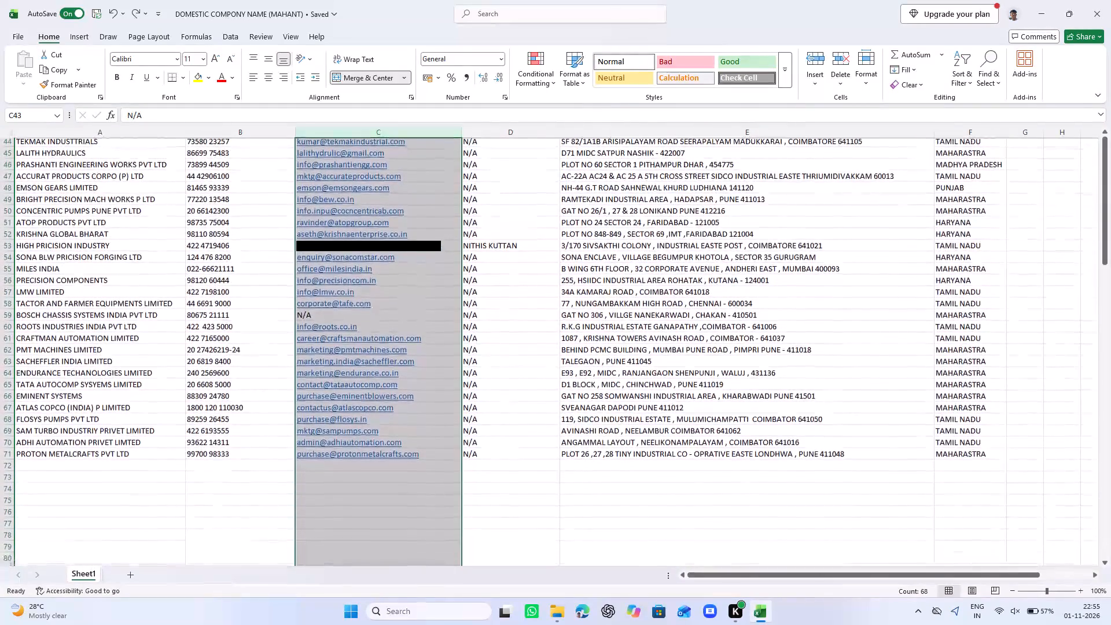
{"action": "left_click", "coordinate": [237, 479]}
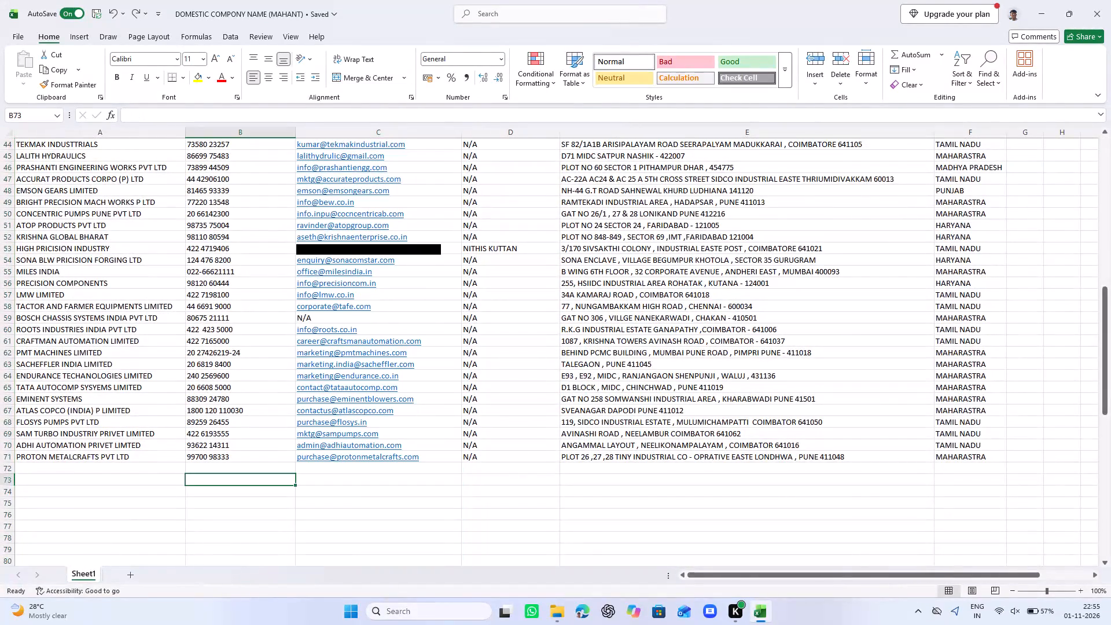
{"action": "scroll", "coordinate": [237, 479], "scroll_direction": "up", "scroll_amount": 1}
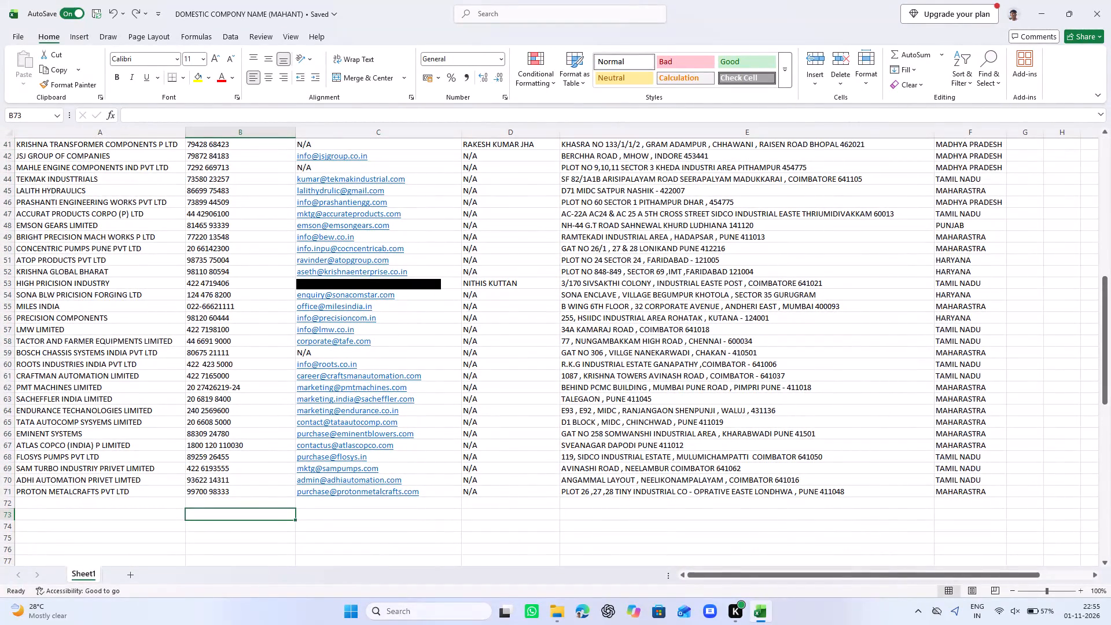
{"action": "scroll", "coordinate": [227, 387], "scroll_direction": "up", "scroll_amount": 10}
{"action": "scroll", "coordinate": [227, 387], "scroll_direction": "down", "scroll_amount": 2}
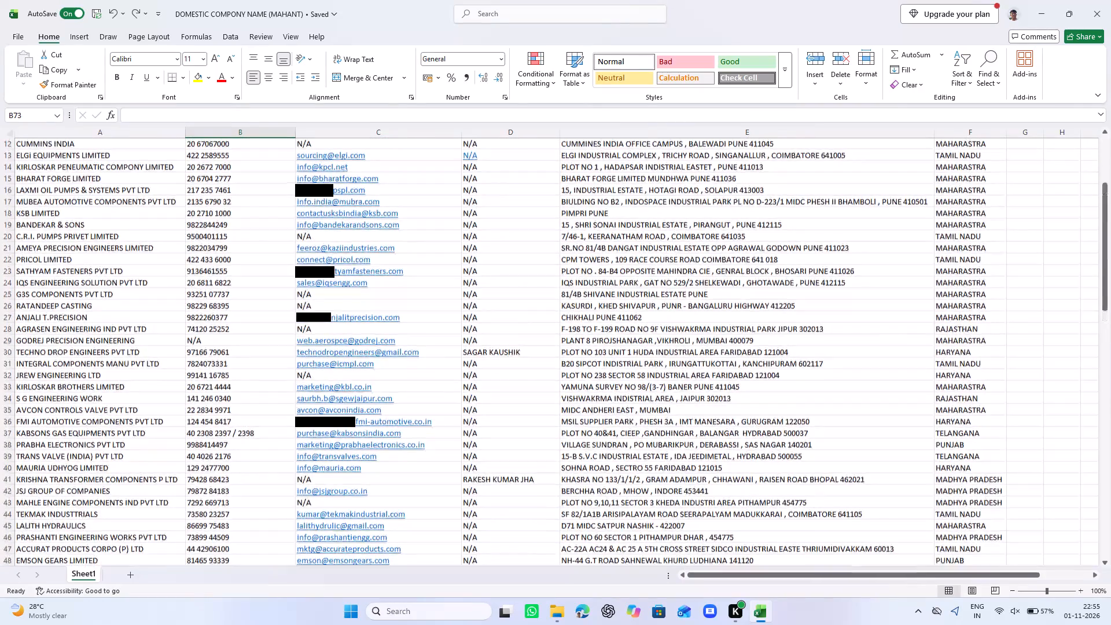
{"action": "scroll", "coordinate": [220, 442], "scroll_direction": "down", "scroll_amount": 2}
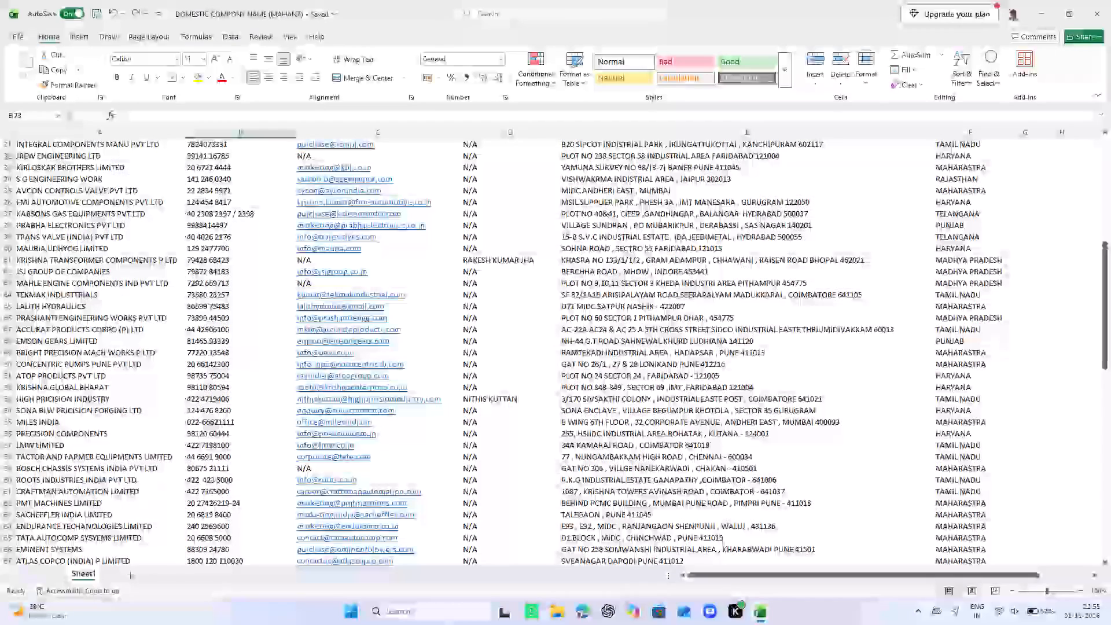
{"action": "scroll", "coordinate": [220, 442], "scroll_direction": "down", "scroll_amount": 1}
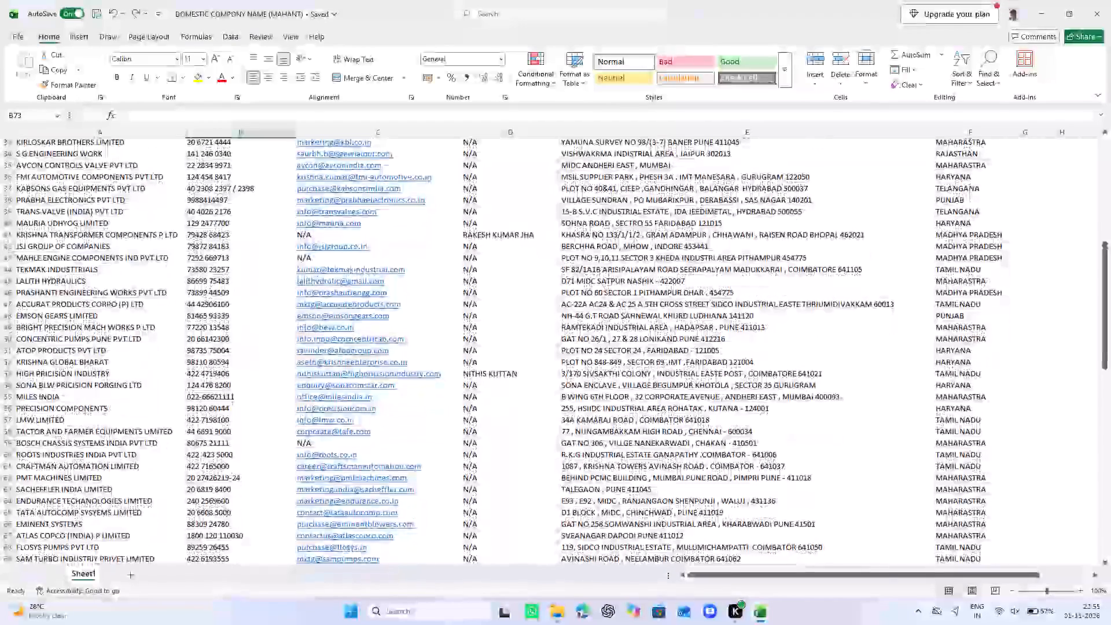
{"action": "scroll", "coordinate": [220, 442], "scroll_direction": "down", "scroll_amount": 2}
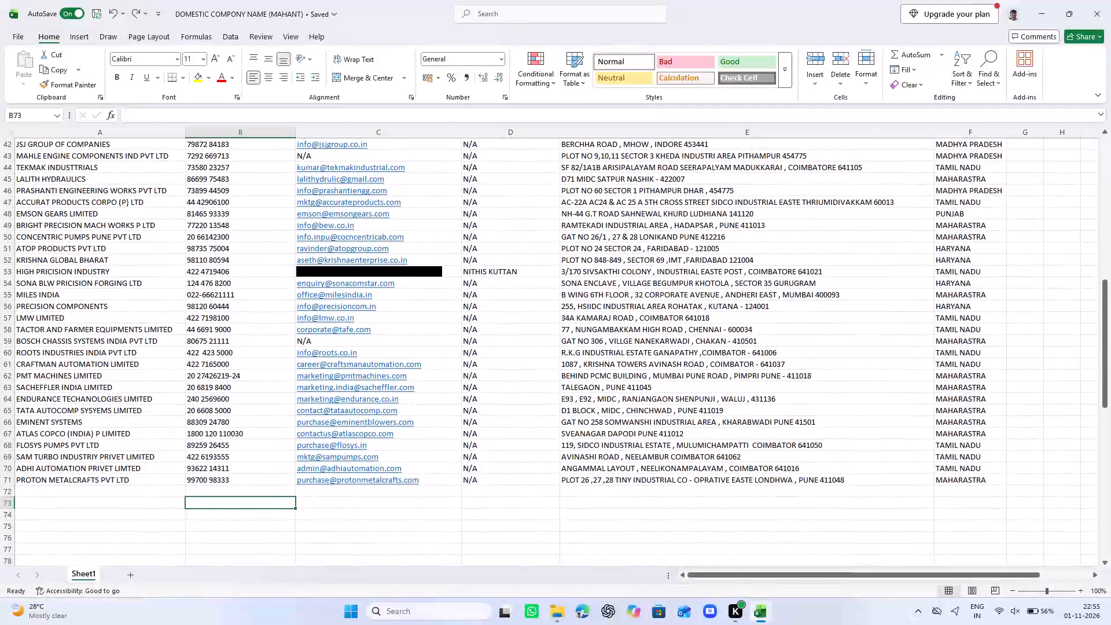
{"action": "left_click", "coordinate": [203, 357]}
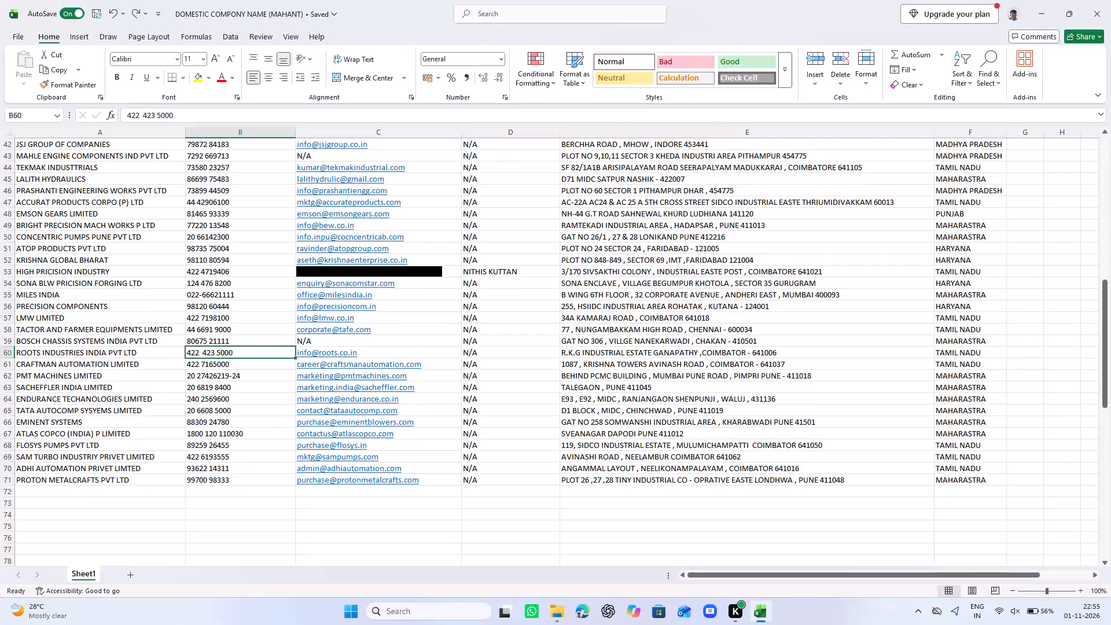
{"action": "left_click", "coordinate": [203, 367]}
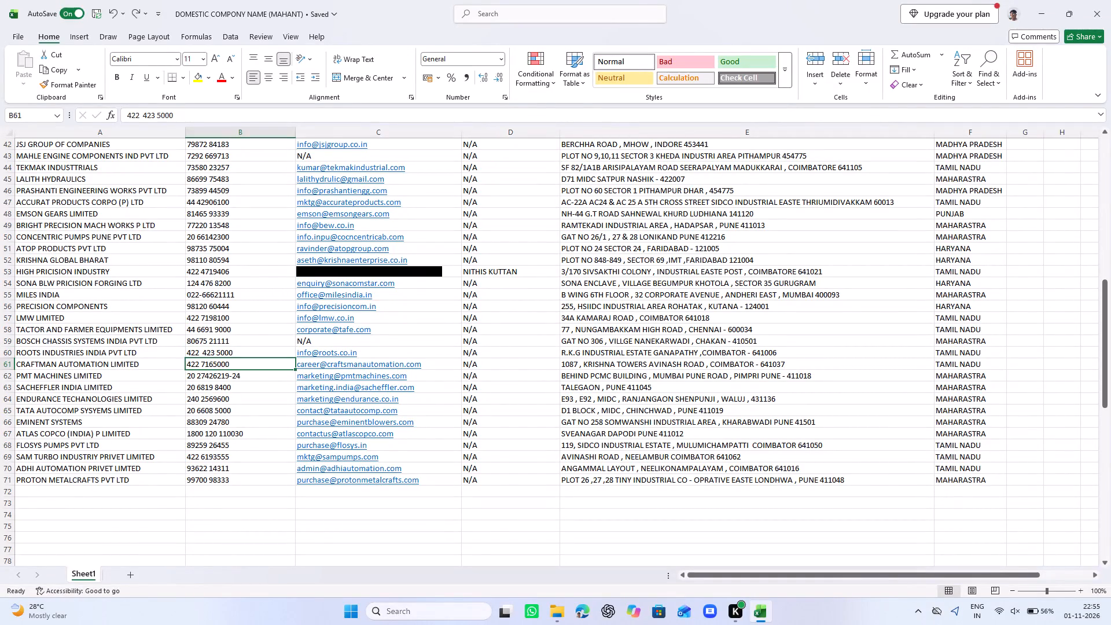
{"action": "double_click", "coordinate": [226, 364]}
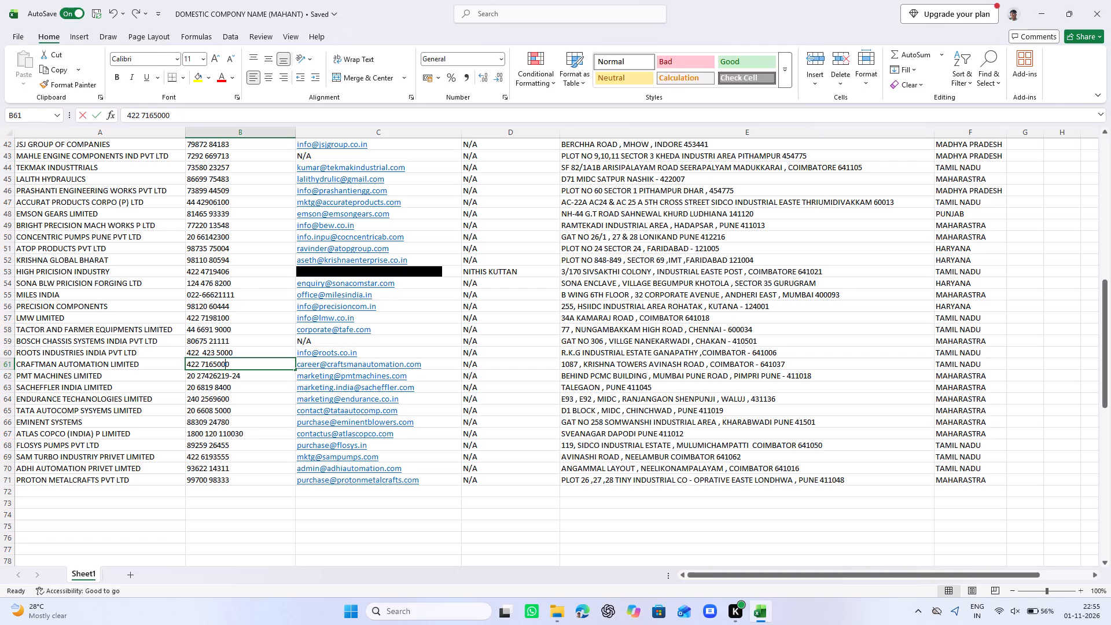
{"action": "left_click", "coordinate": [264, 447]}
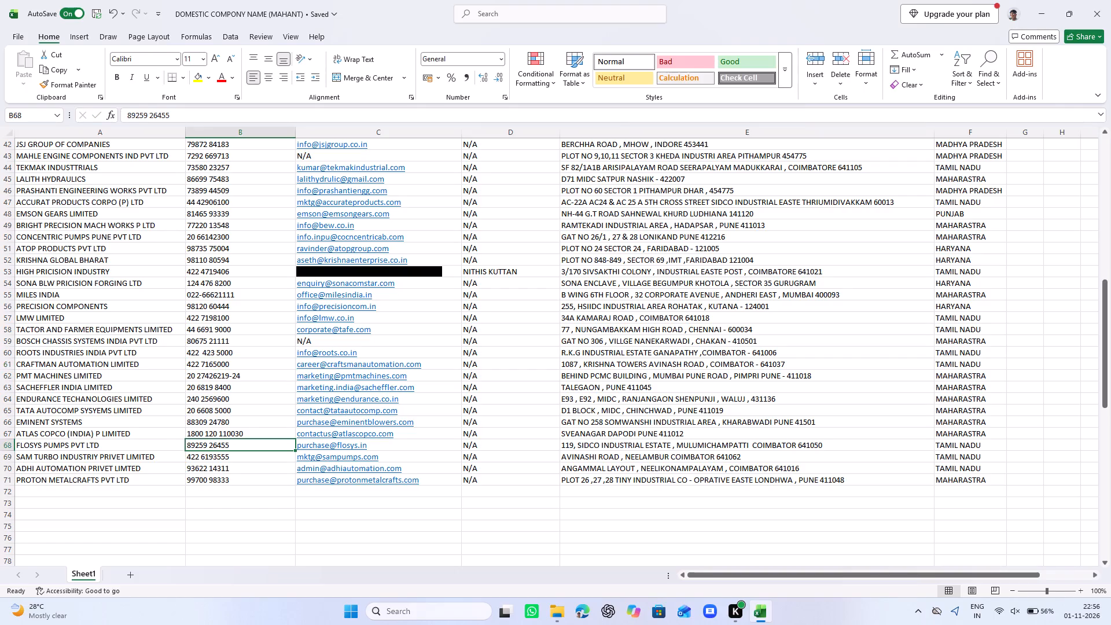
Insert a blank column between the CONTACT DETAIL and E MAIL columns.
{"action": "scroll", "coordinate": [264, 447], "scroll_direction": "up", "scroll_amount": 11}
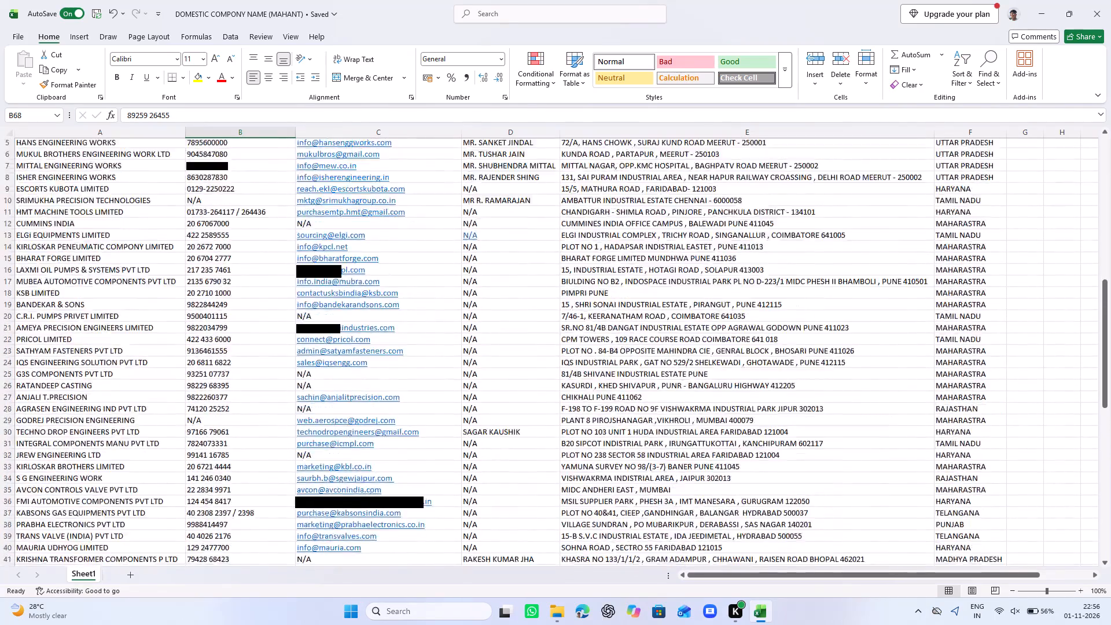
{"action": "scroll", "coordinate": [264, 447], "scroll_direction": "up", "scroll_amount": 1}
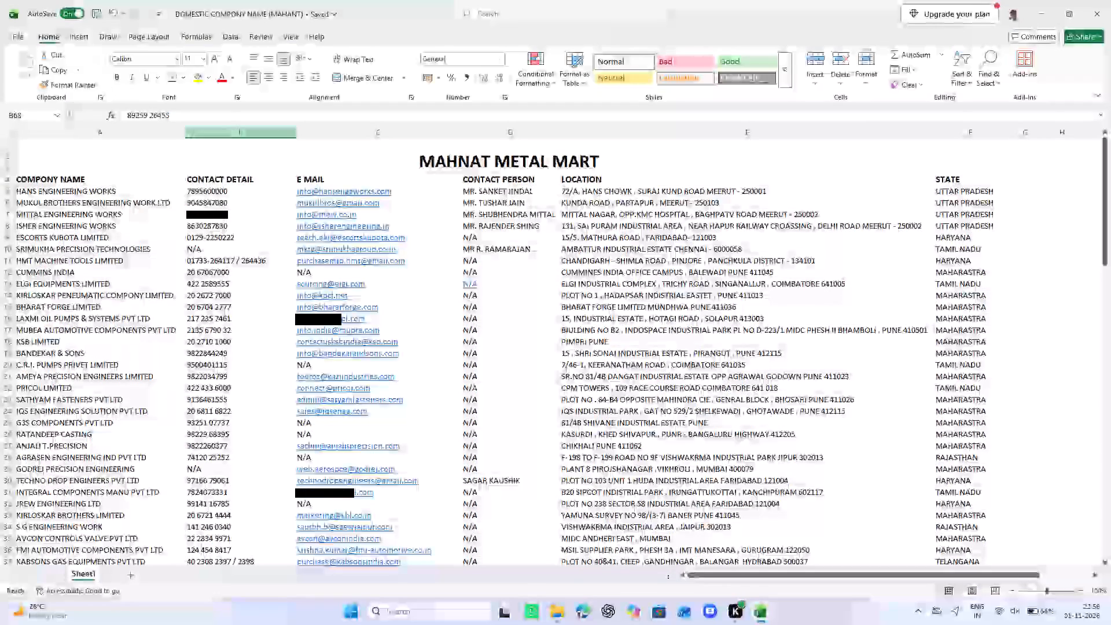
{"action": "right_click", "coordinate": [321, 136]}
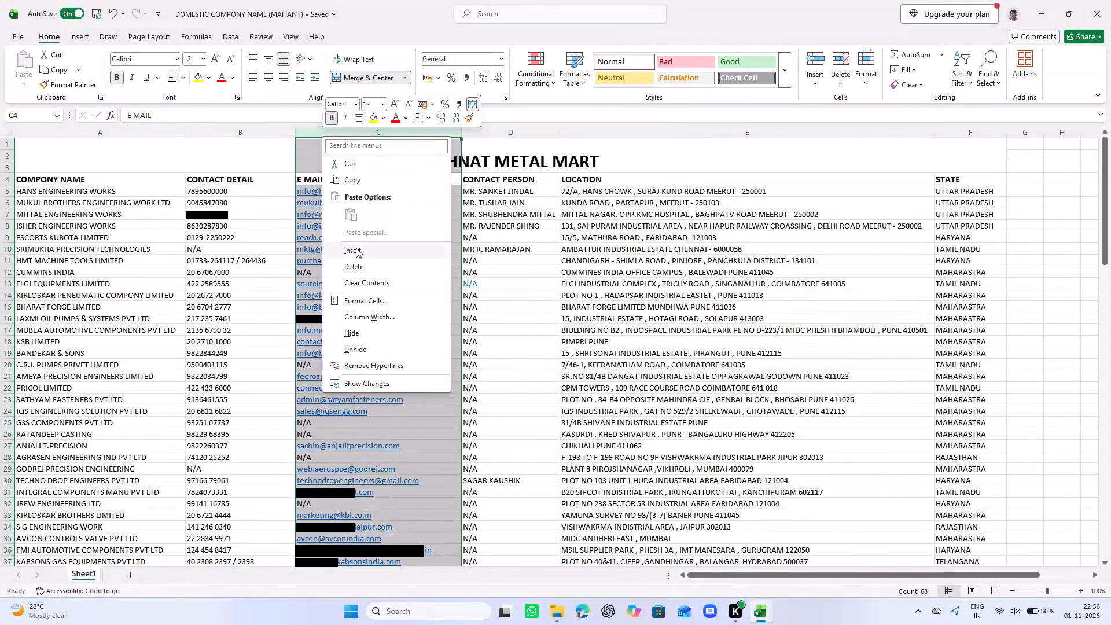
{"action": "left_click", "coordinate": [356, 249]}
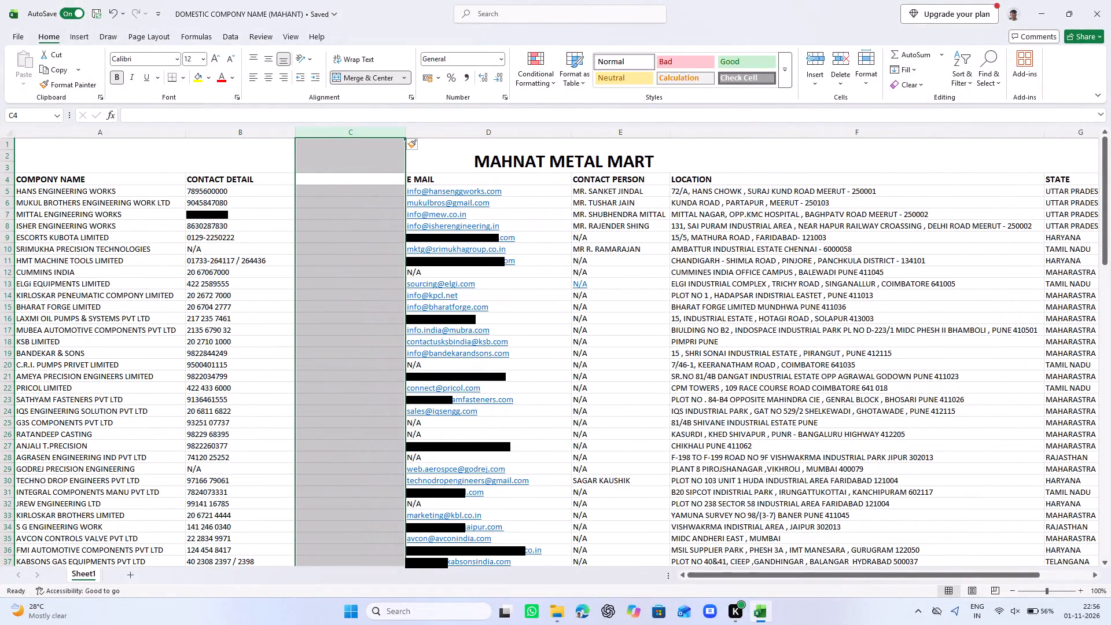
Move the ESCORTS KUBOTA LIMITED contact number from CONTACT DETAIL into the blank column in the same row.
{"action": "left_click", "coordinate": [253, 237]}
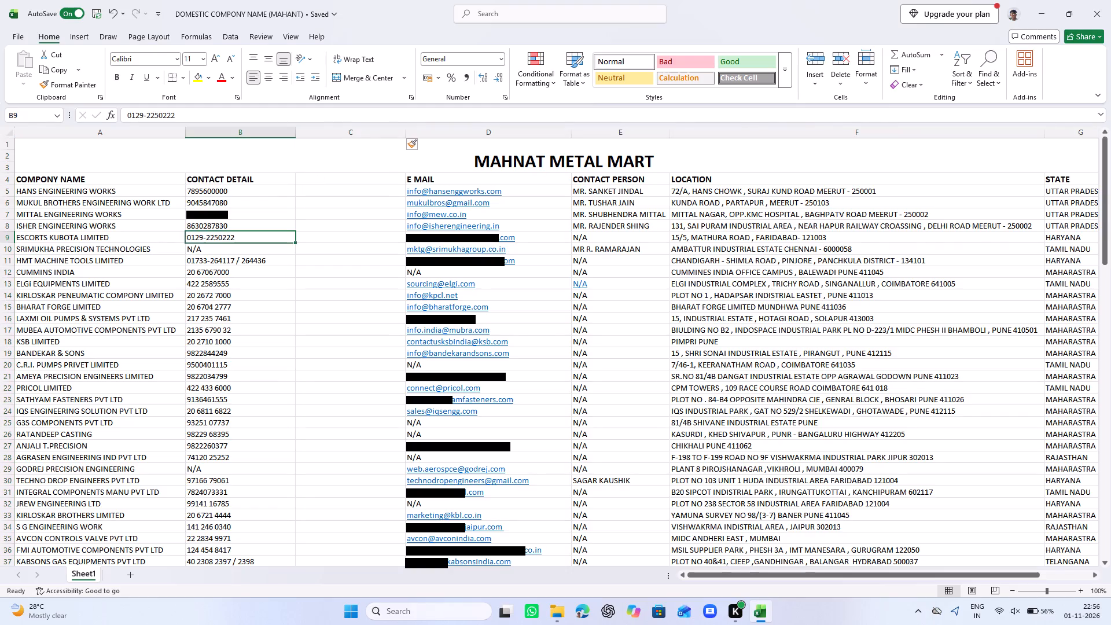
{"action": "left_click", "coordinate": [277, 234]}
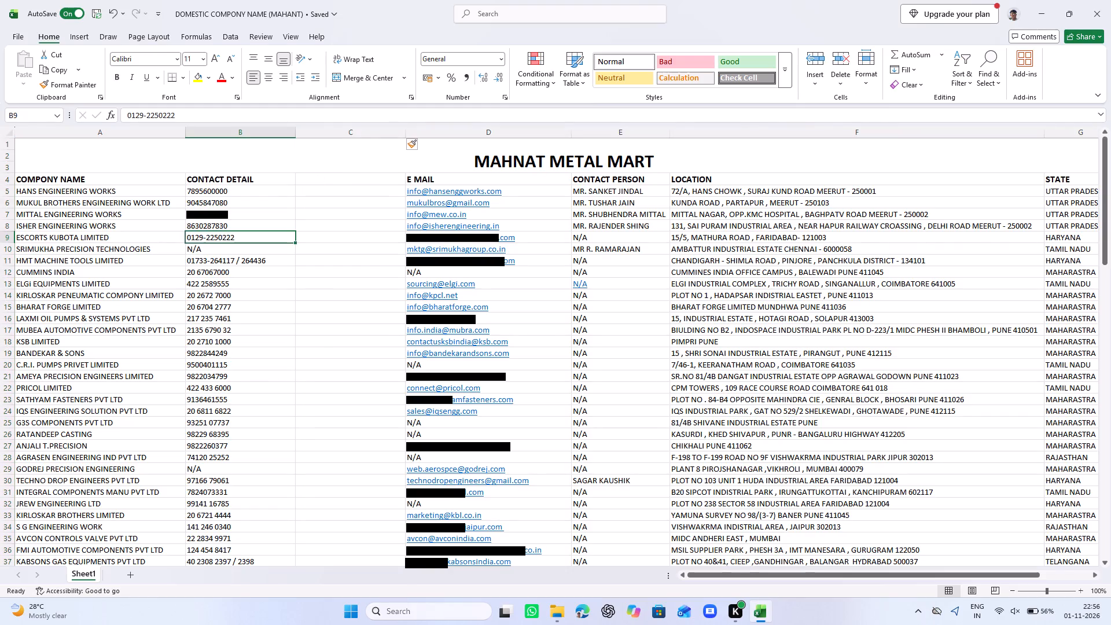
{"action": "right_click", "coordinate": [277, 234]}
{"action": "left_click", "coordinate": [312, 224]}
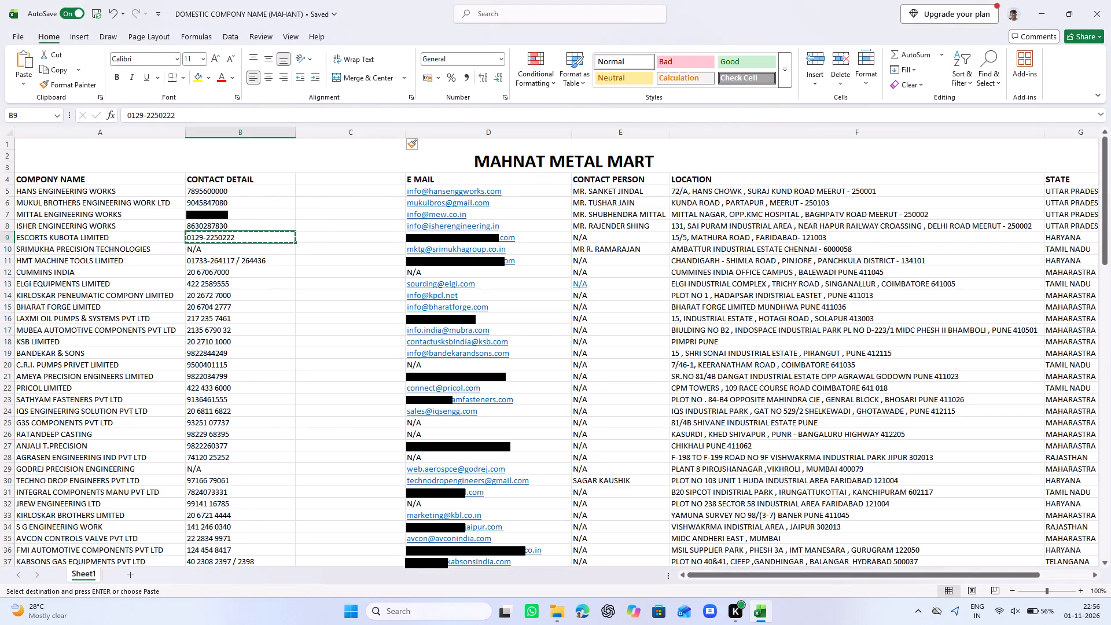
{"action": "left_click", "coordinate": [326, 240]}
{"action": "key", "text": "ctrl+v"}
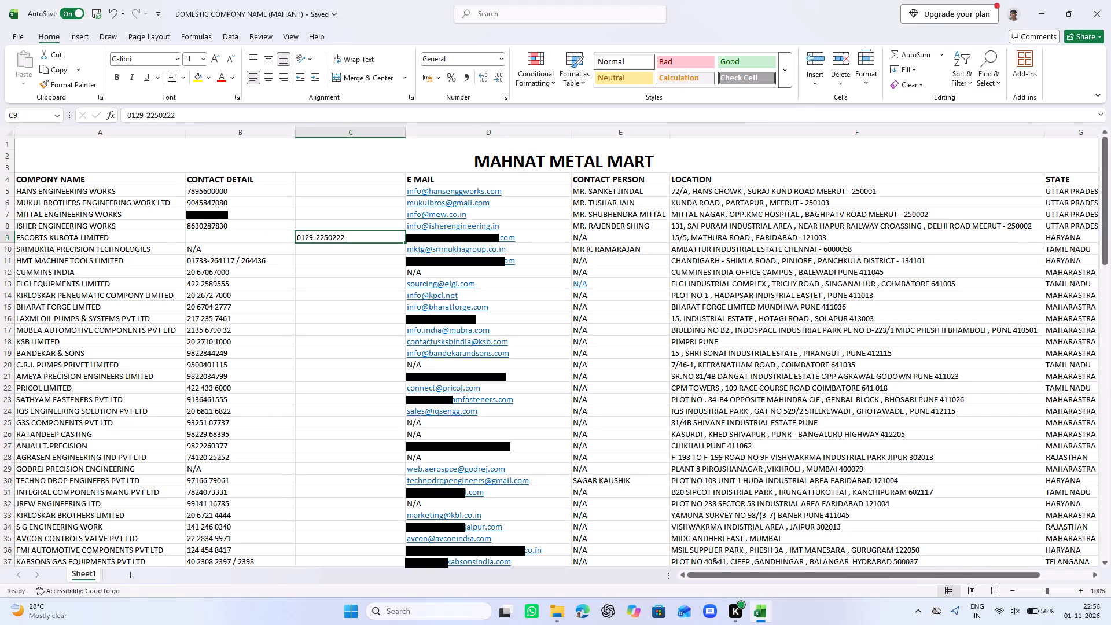
Move the HMT MACHINE TOOLS LIMITED contact numbers from CONTACT DETAIL into the blank column in the same row.
{"action": "left_click", "coordinate": [261, 264]}
{"action": "right_click", "coordinate": [261, 264]}
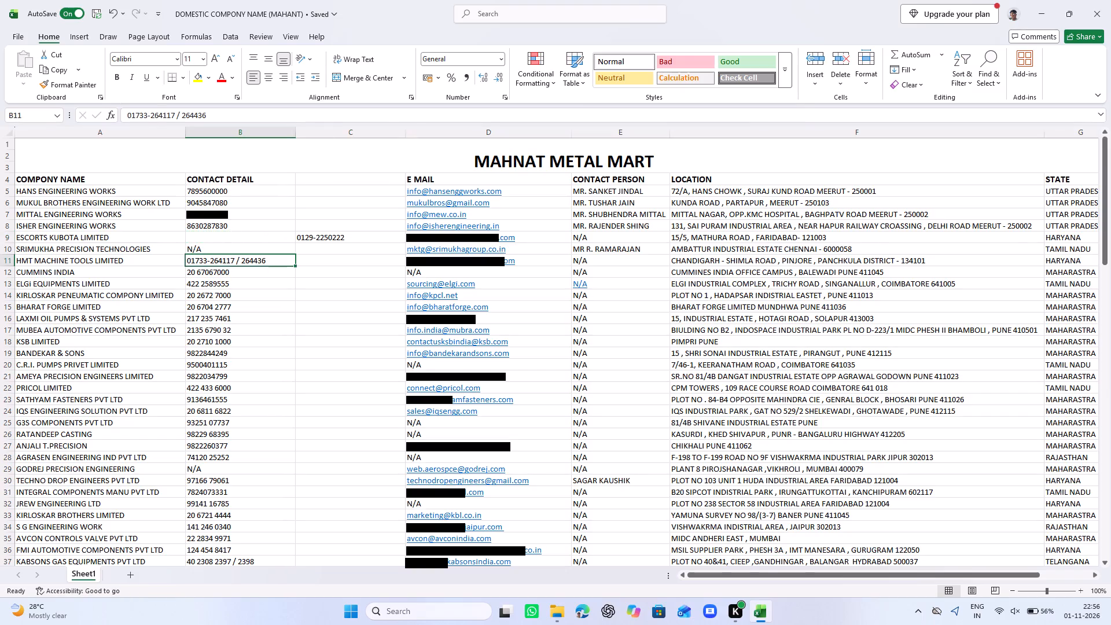
{"action": "right_click", "coordinate": [267, 259]}
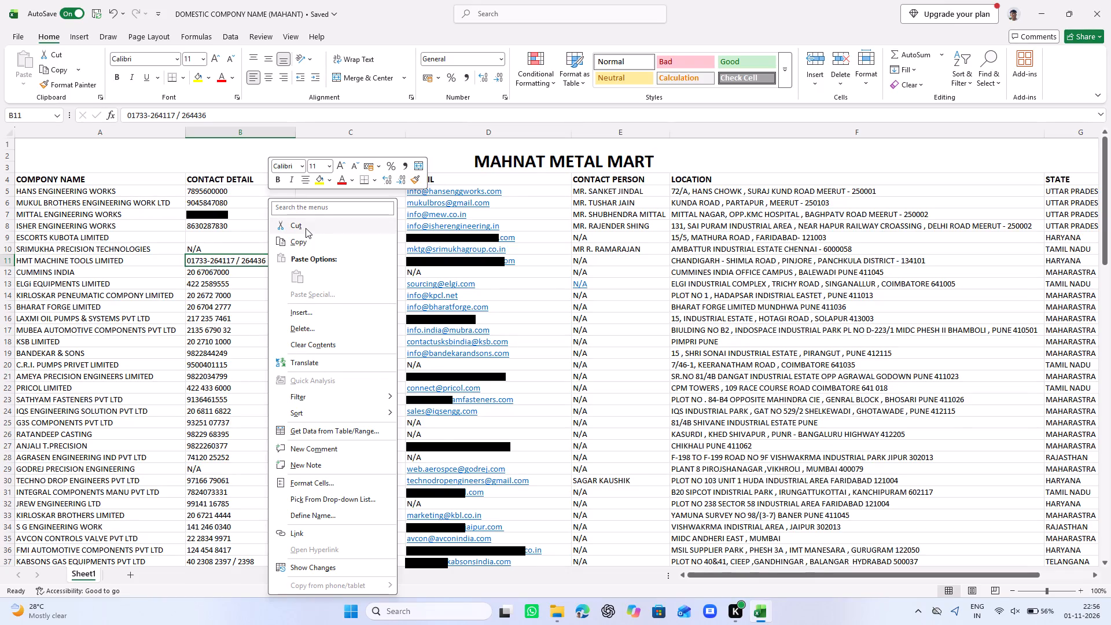
{"action": "left_click", "coordinate": [306, 228]}
{"action": "left_click", "coordinate": [317, 257]}
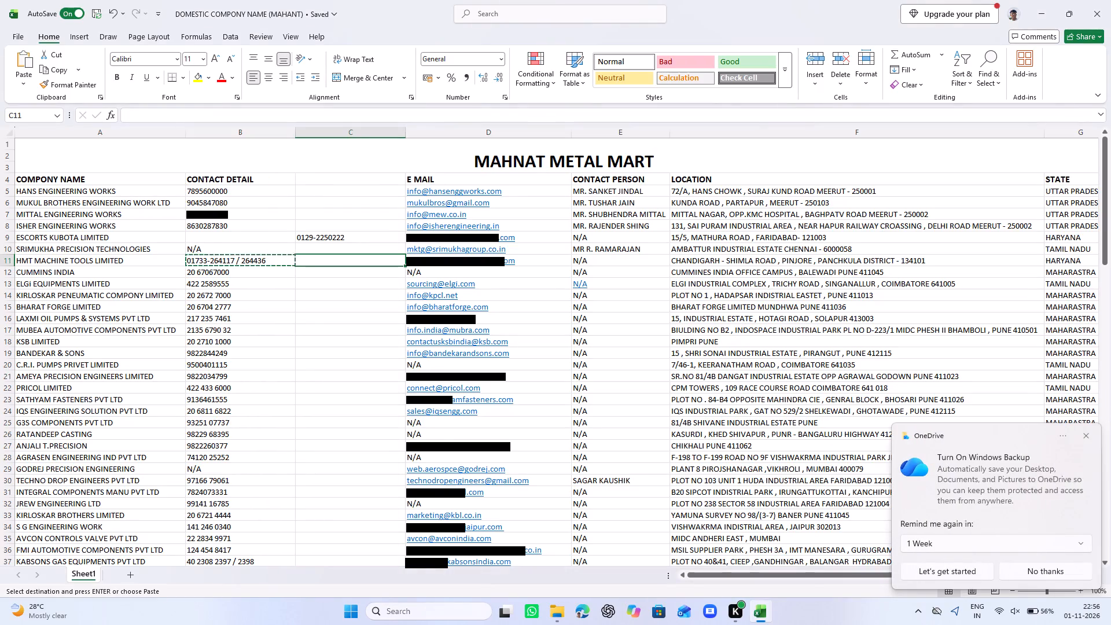
{"action": "key", "text": "ctrl+v"}
Move the CUMMINS INDIA contact number from CONTACT DETAIL into the blank column in the same row.
{"action": "left_click", "coordinate": [241, 274]}
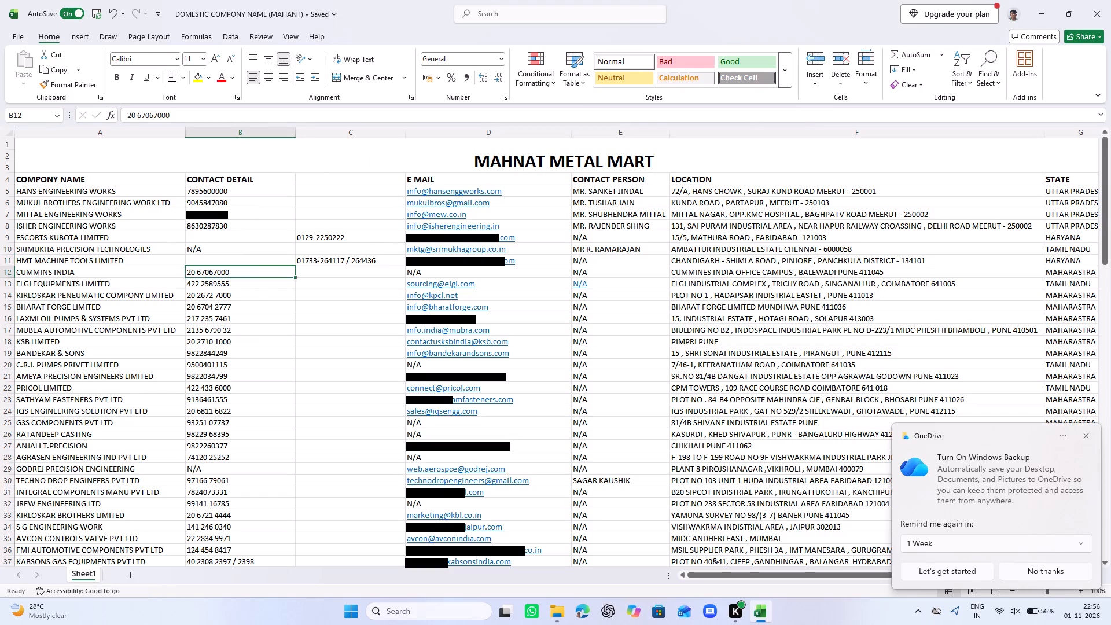
{"action": "right_click", "coordinate": [241, 274]}
{"action": "left_click", "coordinate": [281, 225]}
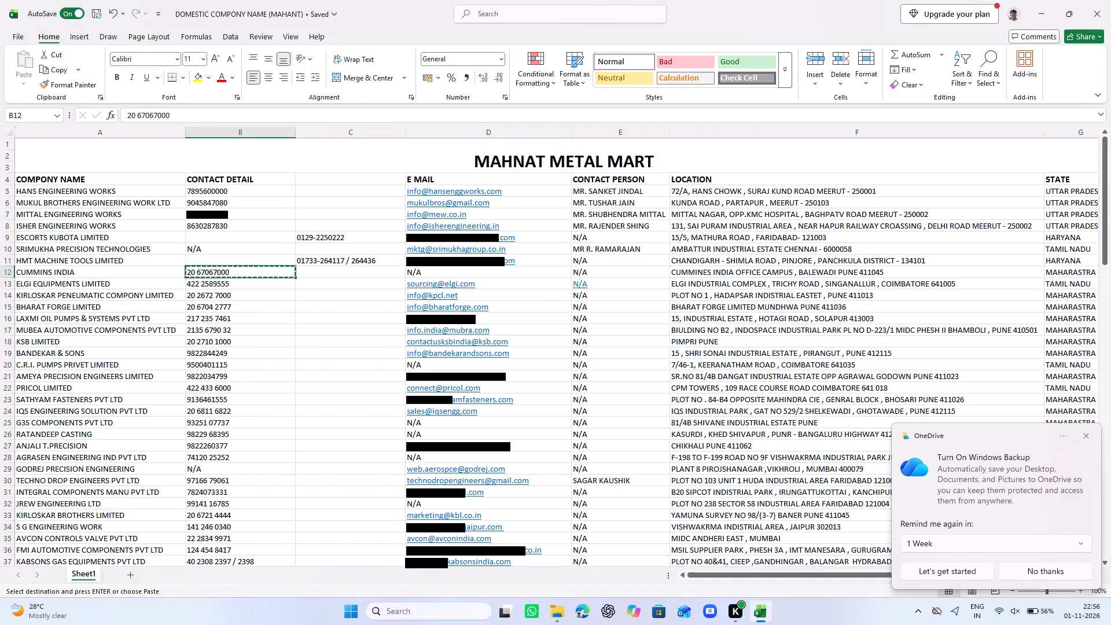
{"action": "left_click", "coordinate": [340, 275]}
{"action": "key", "text": "ctrl+v"}
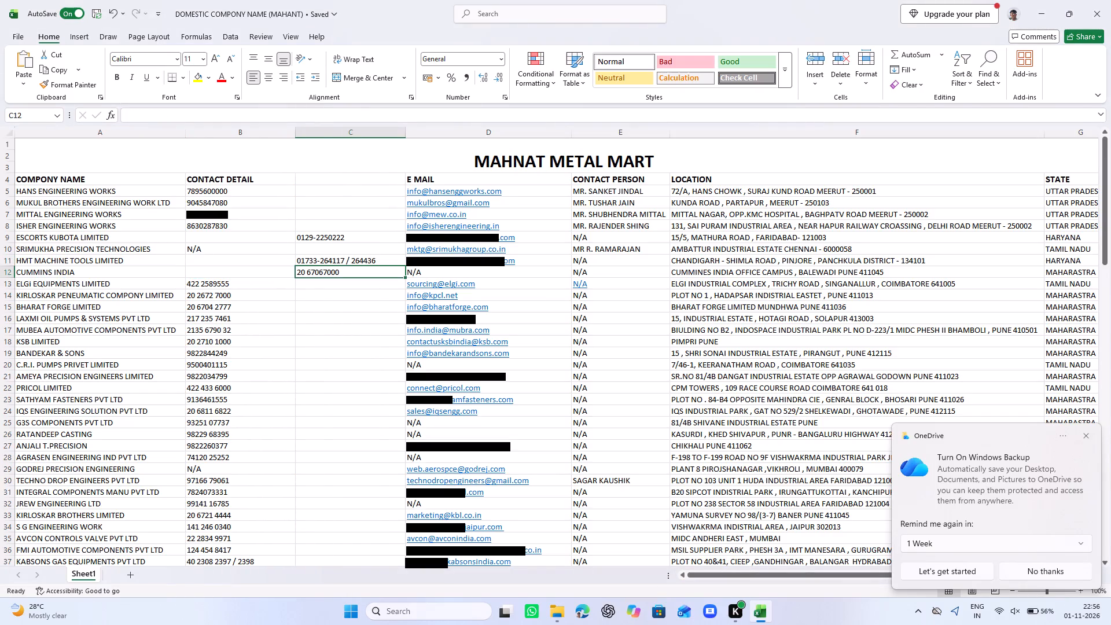
Move the ELGI EQUIPMENTS LIMITED contact number from CONTACT DETAIL into the blank column in the same row.
{"action": "left_click", "coordinate": [257, 285]}
{"action": "right_click", "coordinate": [257, 285]}
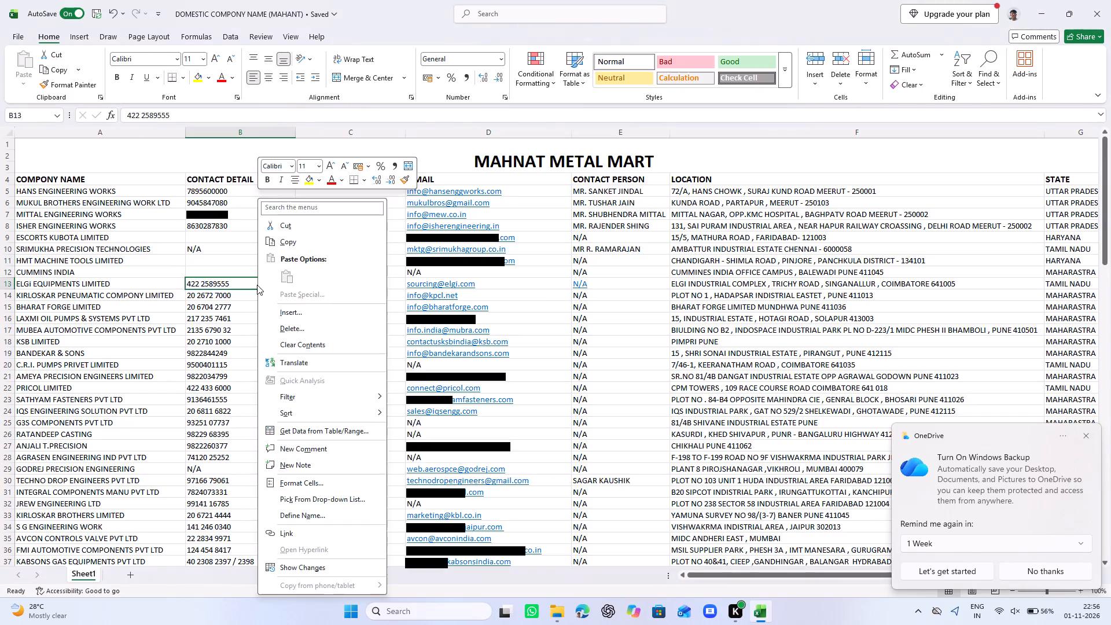
{"action": "left_click", "coordinate": [306, 227]}
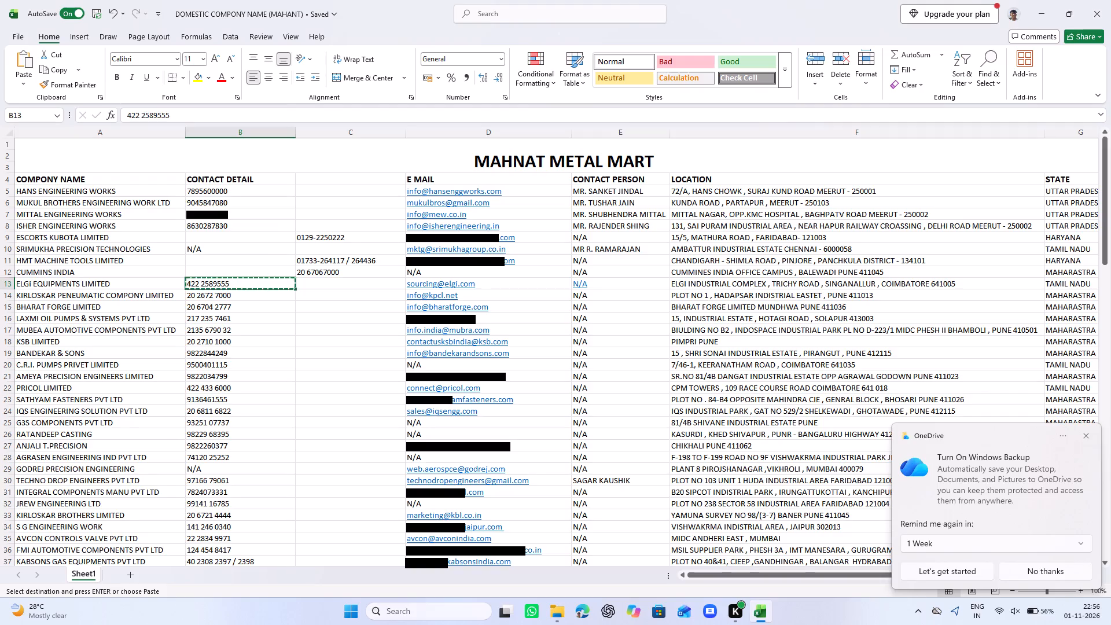
{"action": "left_click", "coordinate": [308, 289]}
{"action": "key", "text": "ctrl+v"}
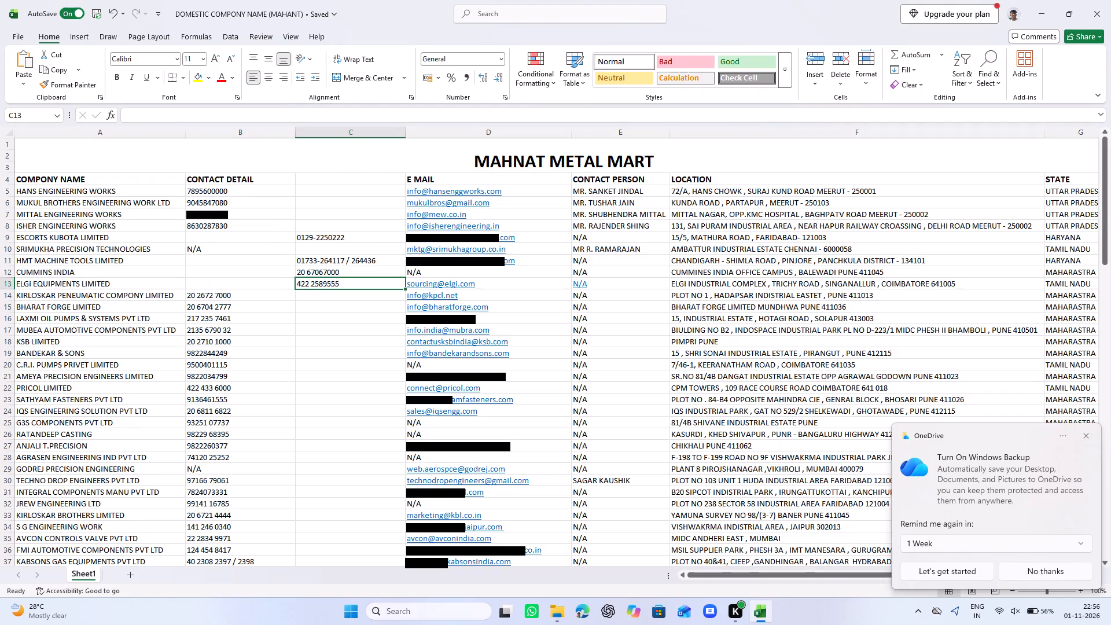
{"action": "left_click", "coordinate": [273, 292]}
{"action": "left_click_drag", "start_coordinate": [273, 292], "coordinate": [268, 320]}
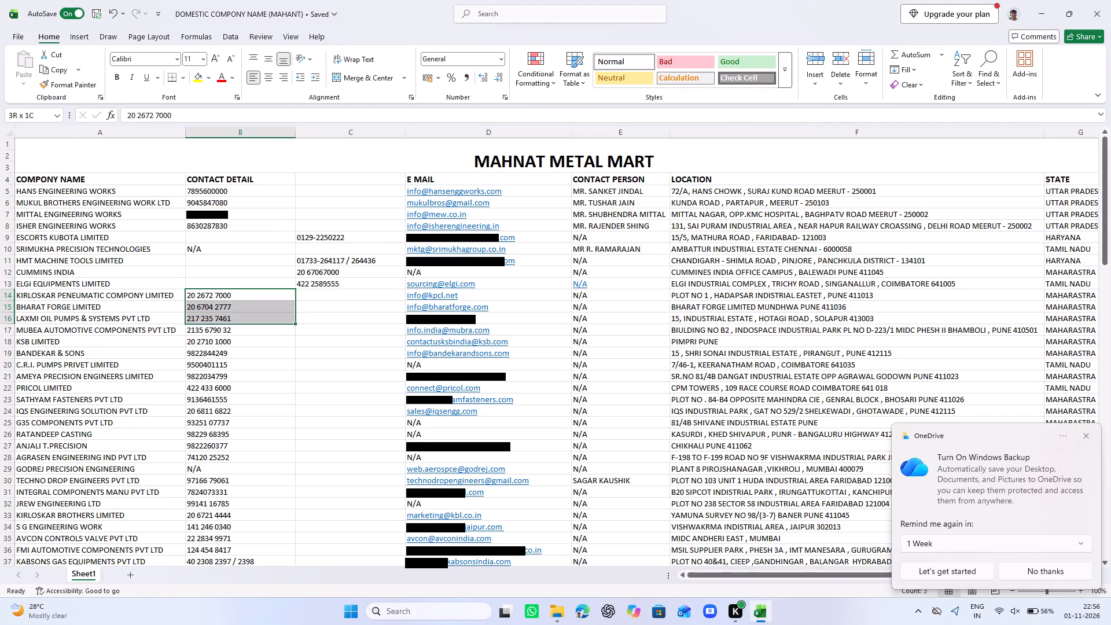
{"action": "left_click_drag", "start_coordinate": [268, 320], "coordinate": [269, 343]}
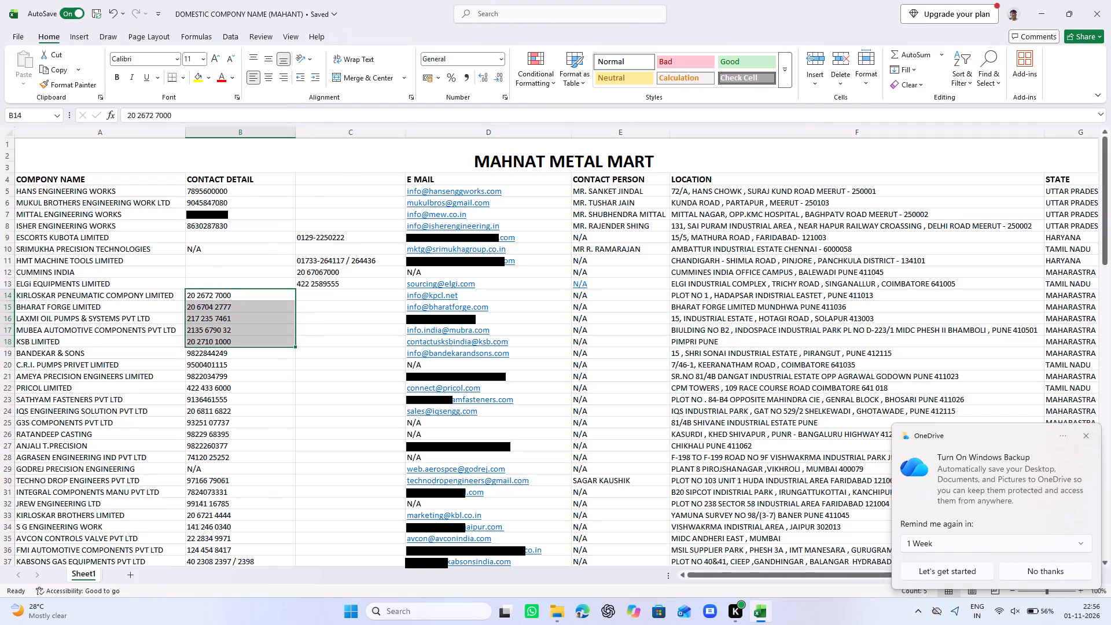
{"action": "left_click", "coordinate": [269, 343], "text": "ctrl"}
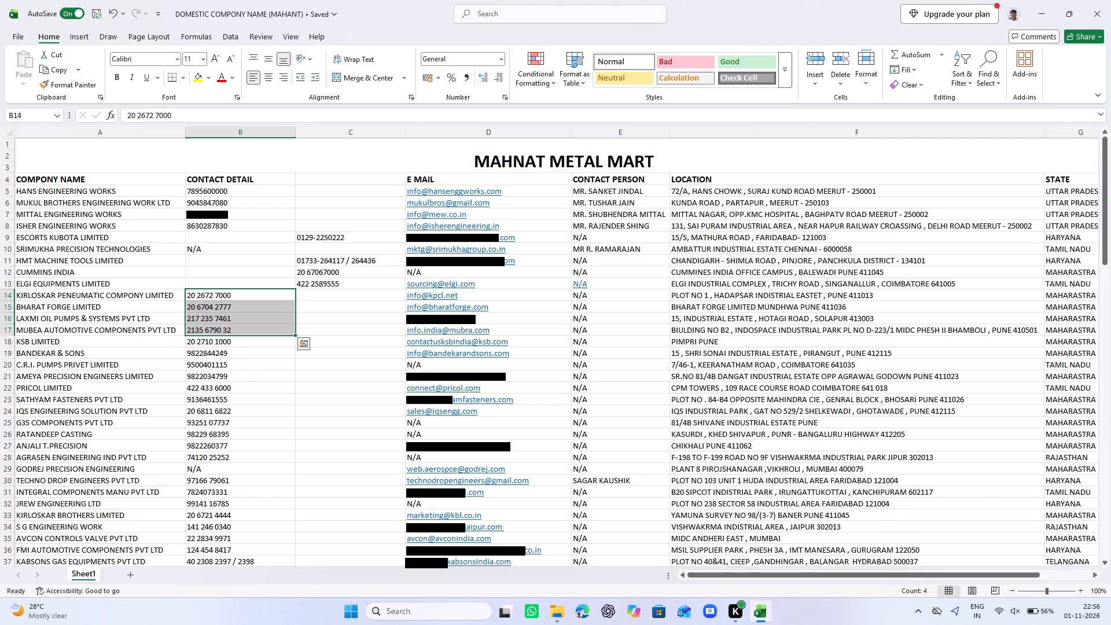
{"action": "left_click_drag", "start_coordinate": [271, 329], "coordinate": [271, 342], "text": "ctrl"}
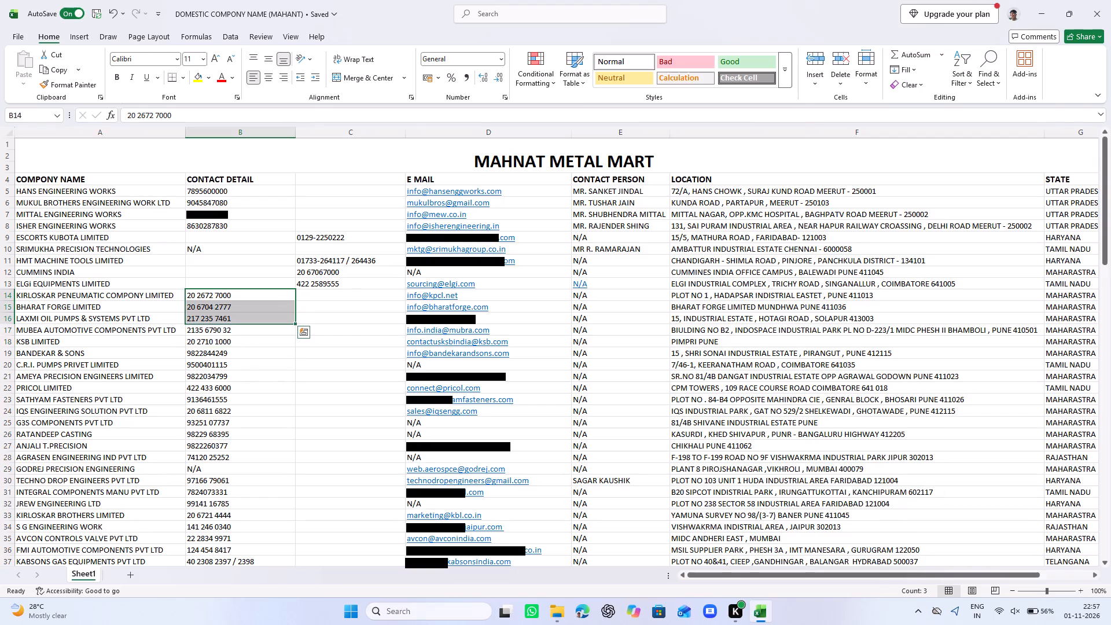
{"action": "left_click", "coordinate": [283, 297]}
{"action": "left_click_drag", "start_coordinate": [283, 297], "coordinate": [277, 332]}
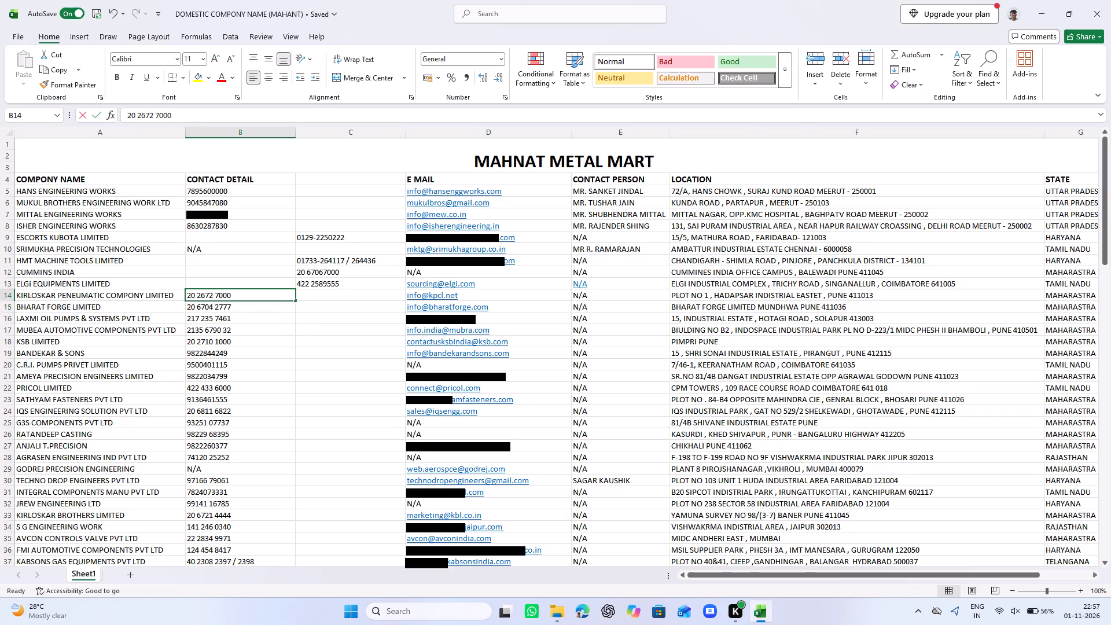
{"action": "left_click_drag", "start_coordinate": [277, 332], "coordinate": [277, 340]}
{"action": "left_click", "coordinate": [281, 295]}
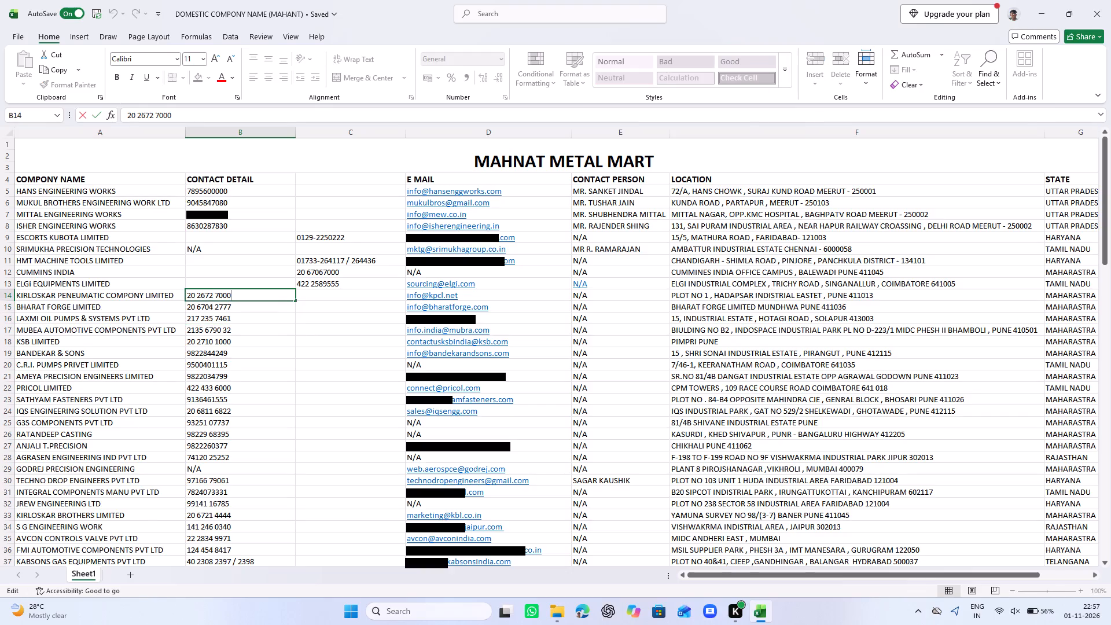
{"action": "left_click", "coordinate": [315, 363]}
Fill the contact numbers from KIRLOSKAR PENEUMATIC COMPANY LIMITED through KSB LIMITED across into the adjacent column and empty their CONTACT DETAIL cells.
{"action": "left_click_drag", "start_coordinate": [264, 293], "coordinate": [264, 326]}
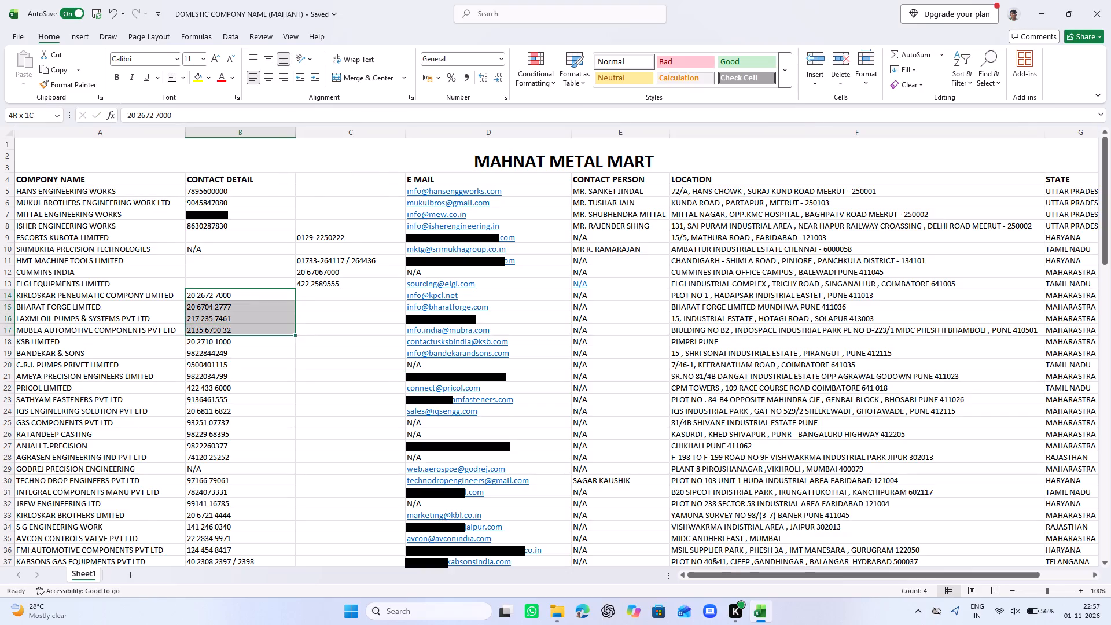
{"action": "left_click_drag", "start_coordinate": [264, 326], "coordinate": [264, 341]}
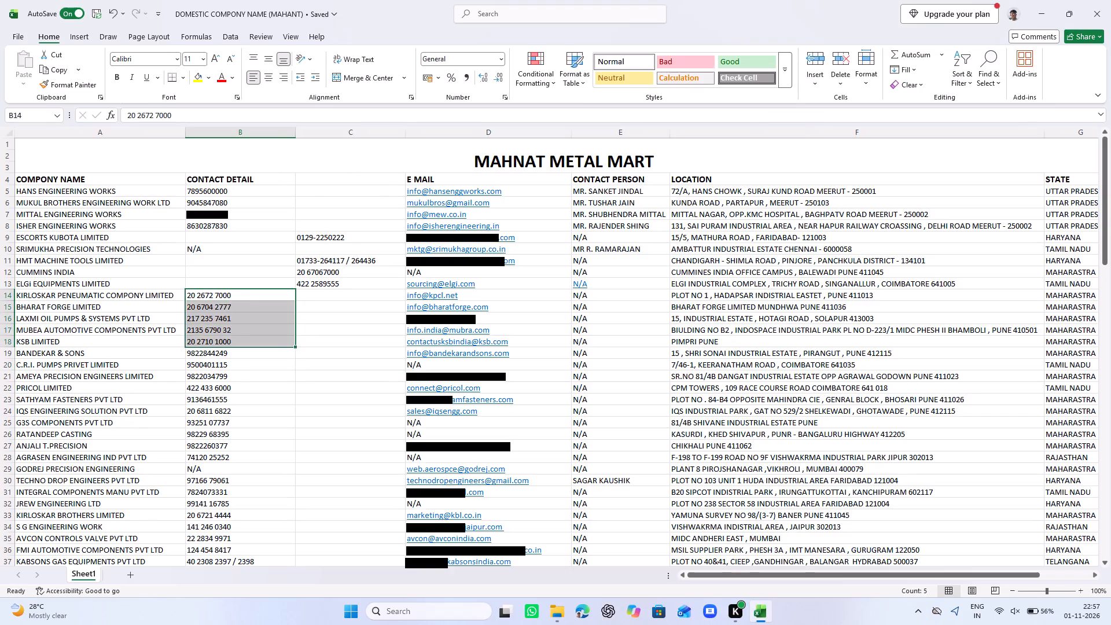
{"action": "left_click_drag", "start_coordinate": [295, 345], "coordinate": [379, 345]}
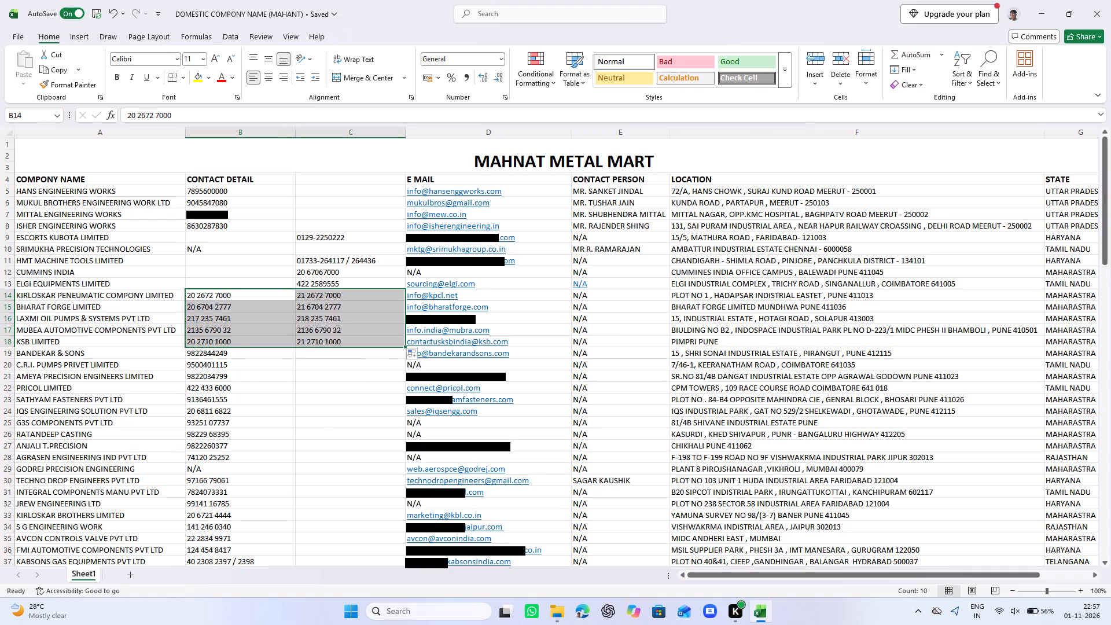
{"action": "left_click", "coordinate": [282, 296]}
{"action": "left_click_drag", "start_coordinate": [282, 296], "coordinate": [278, 321]}
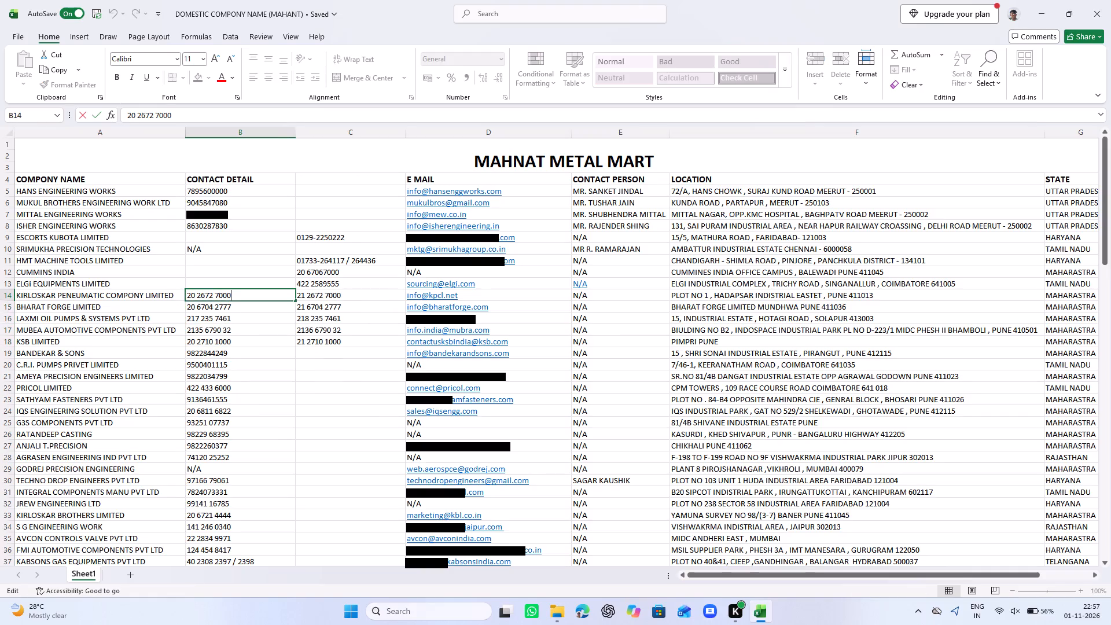
{"action": "left_click", "coordinate": [277, 281]}
{"action": "left_click_drag", "start_coordinate": [296, 291], "coordinate": [295, 344]}
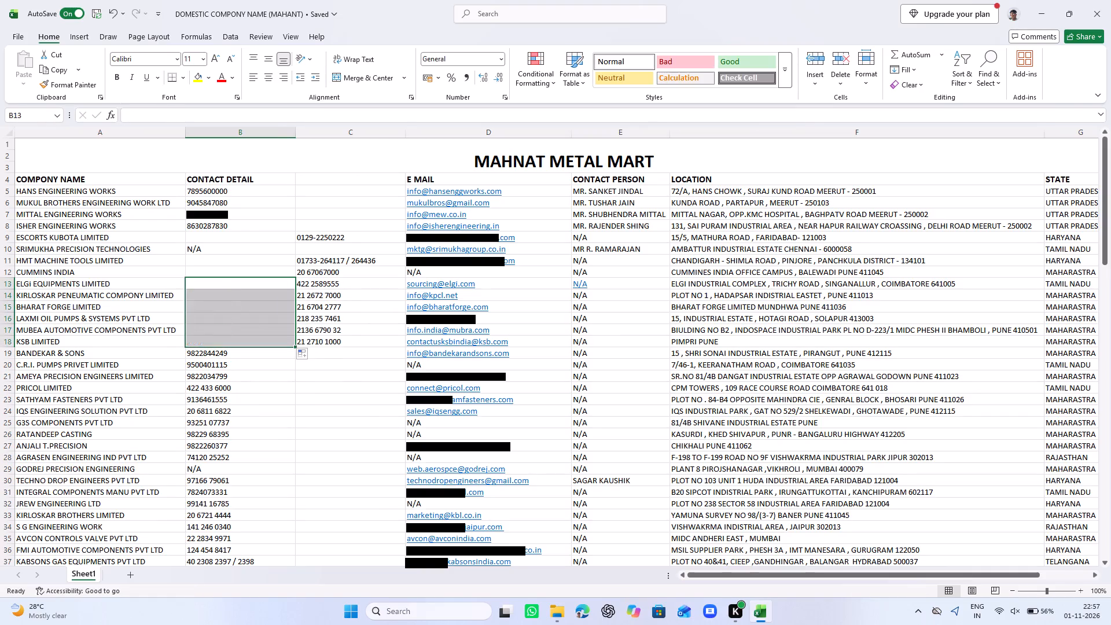
{"action": "left_click", "coordinate": [325, 408]}
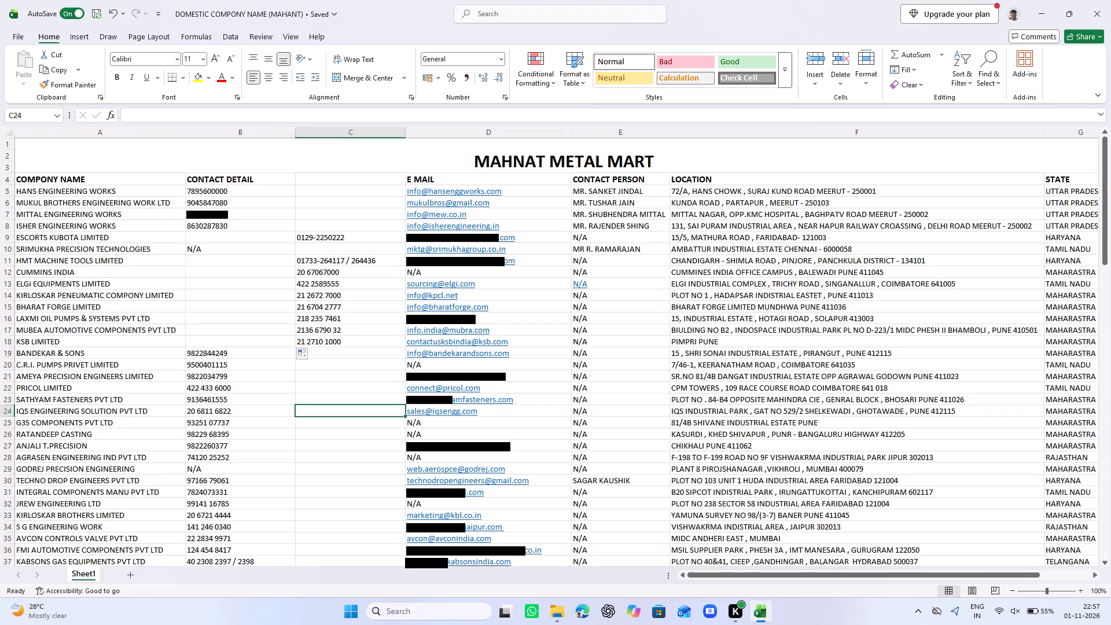
Fill the PRICOL LIMITED contact number across into the adjacent column and clear its CONTACT DETAIL cell.
{"action": "left_click", "coordinate": [247, 389]}
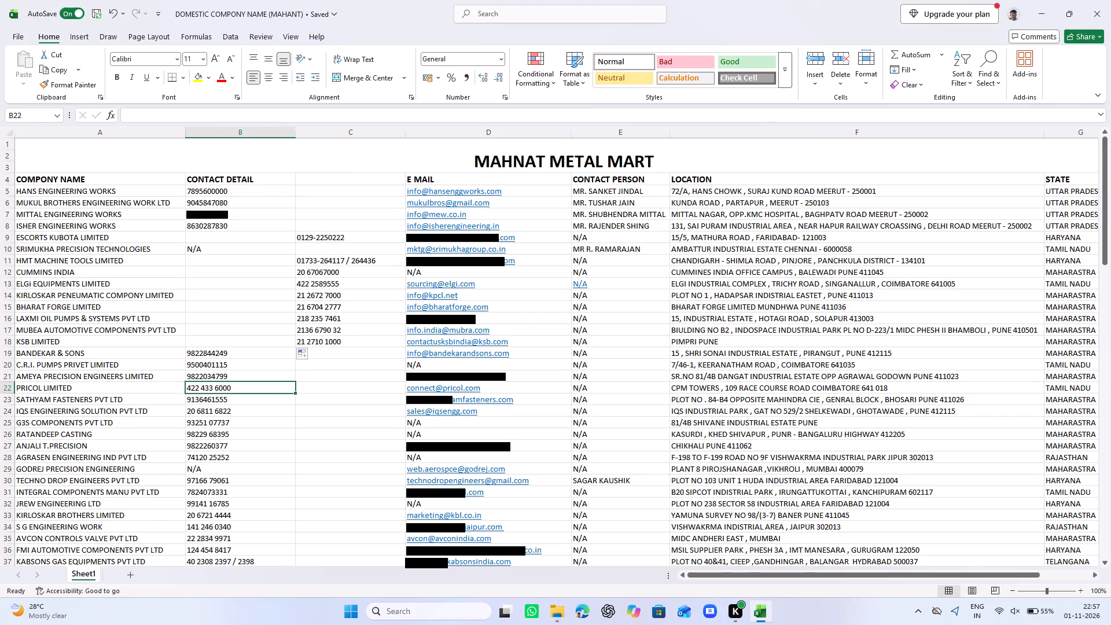
{"action": "left_click_drag", "start_coordinate": [297, 394], "coordinate": [367, 391]}
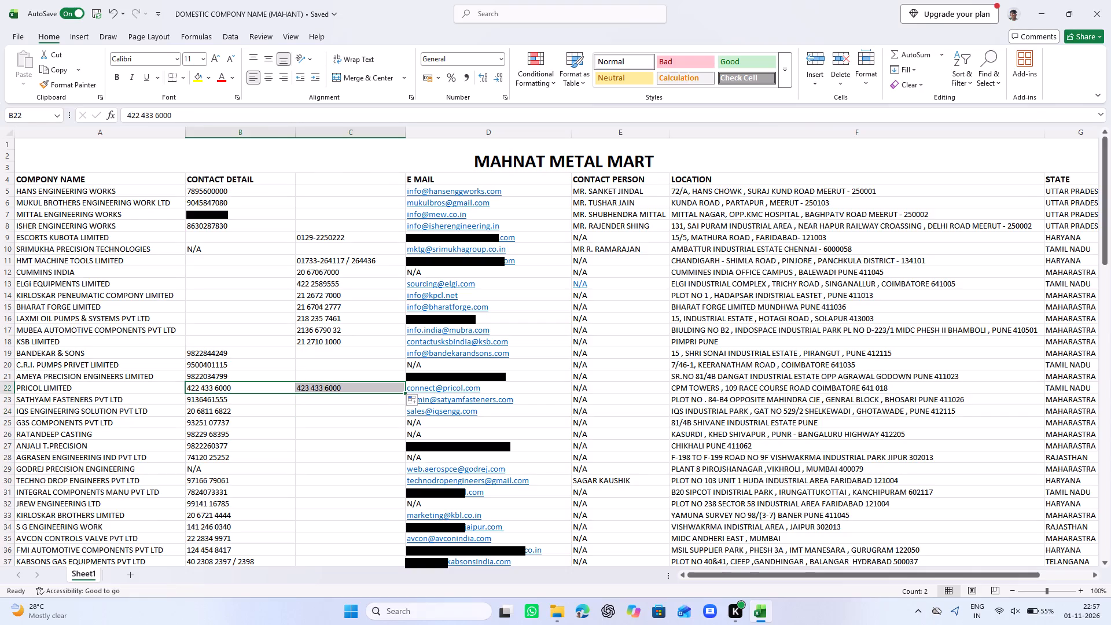
{"action": "left_click", "coordinate": [273, 391]}
{"action": "left_click", "coordinate": [276, 385]}
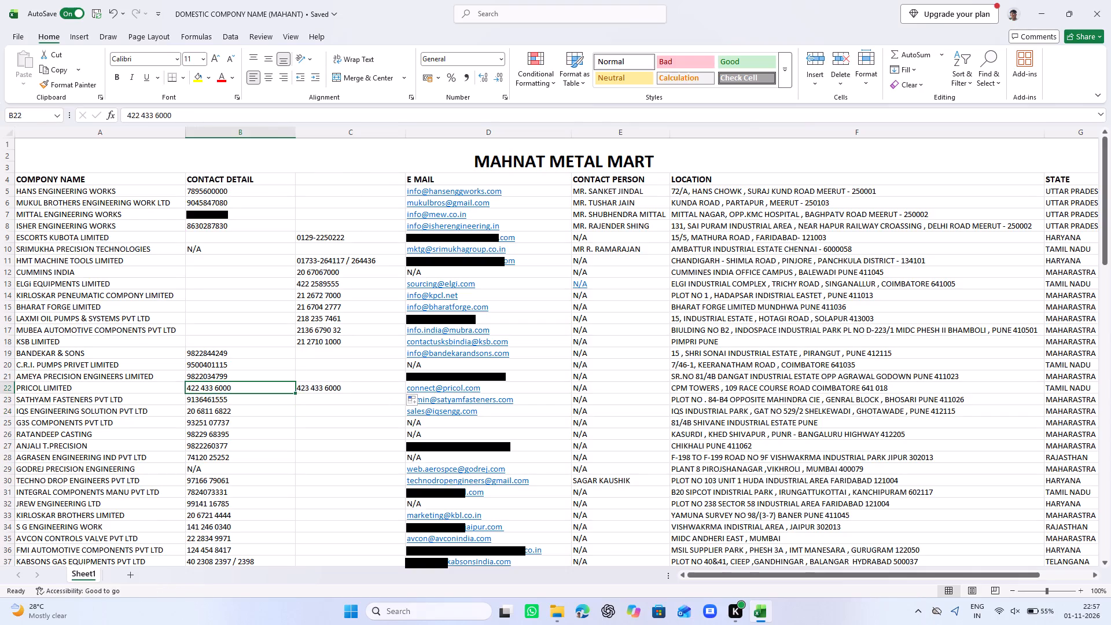
{"action": "key", "text": "Delete"}
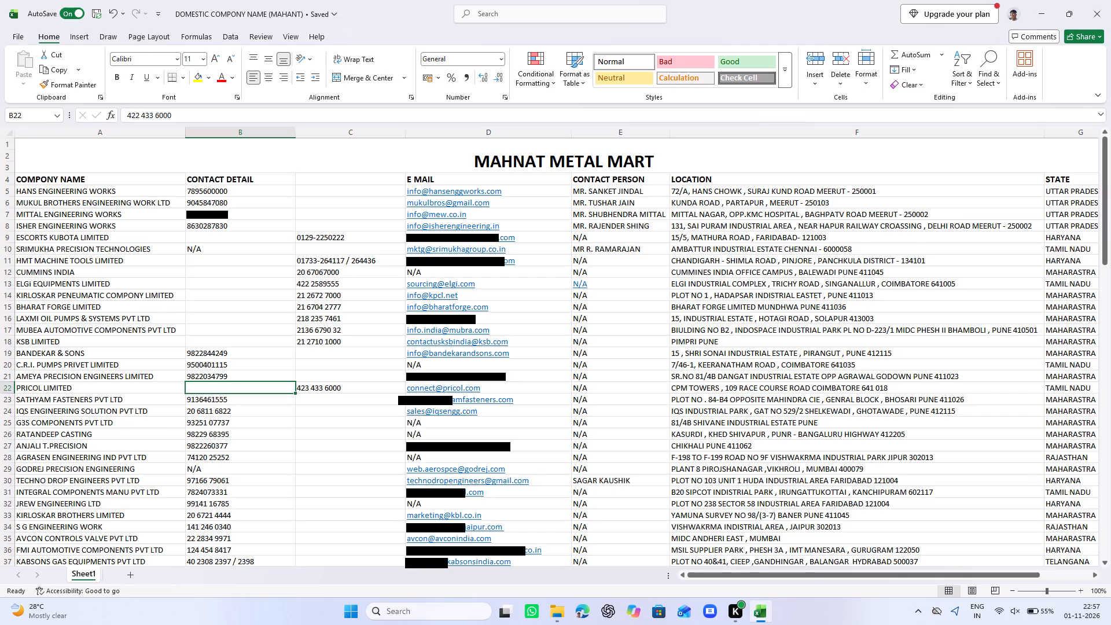
Move the IQS ENGINEERING SOLUTION PVT LTD contact number from CONTACT DETAIL into the adjacent column in the same row.
{"action": "left_click", "coordinate": [256, 413]}
{"action": "right_click", "coordinate": [256, 413]}
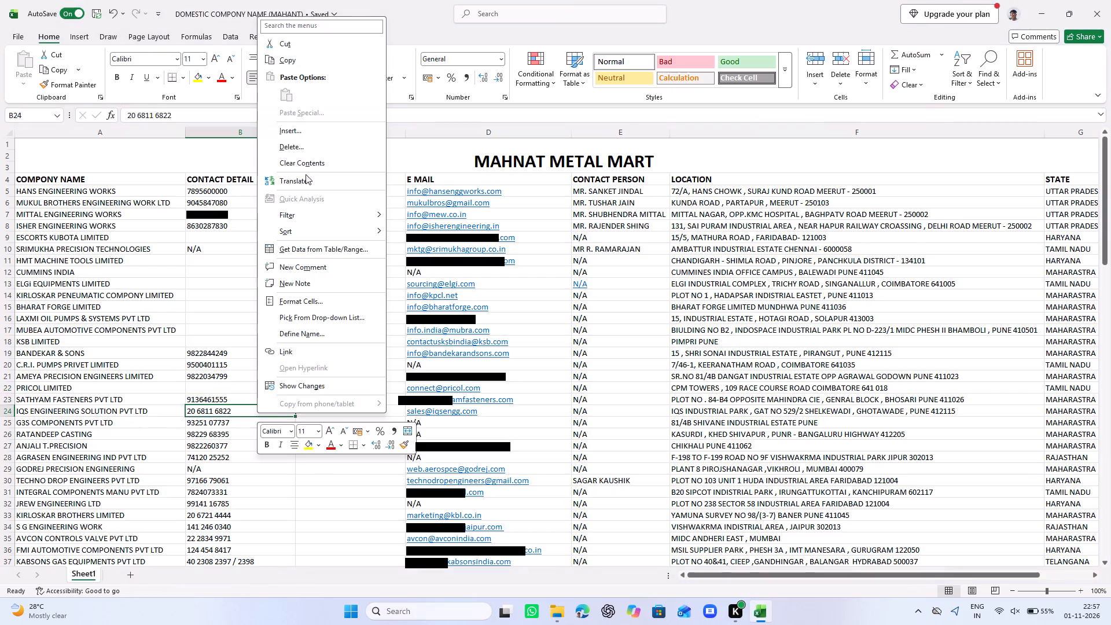
{"action": "left_click", "coordinate": [330, 42]}
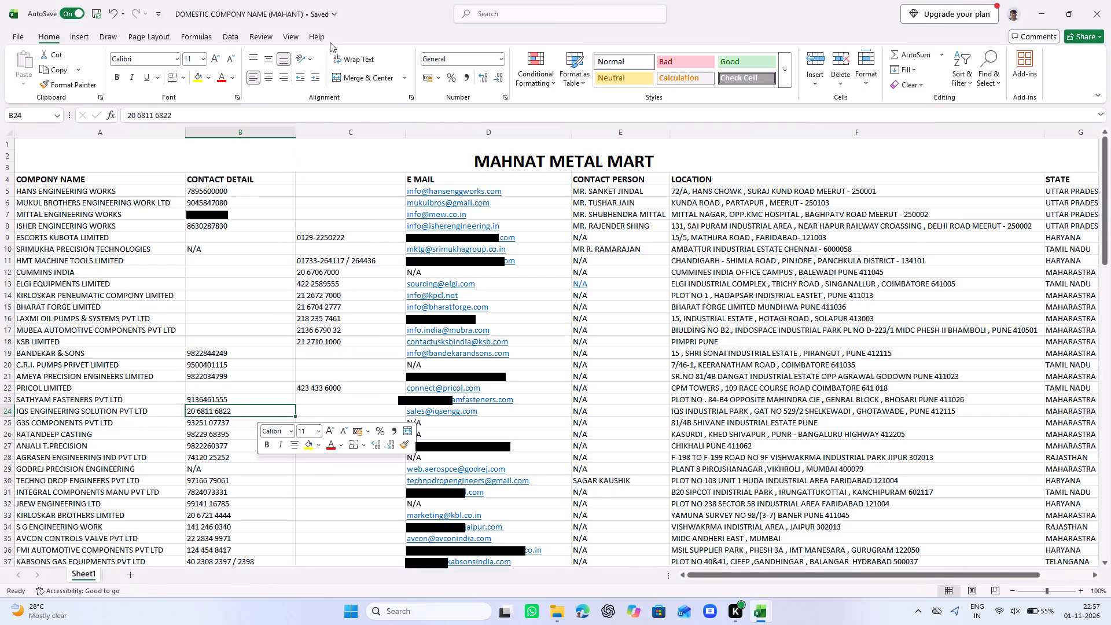
{"action": "left_click", "coordinate": [336, 410]}
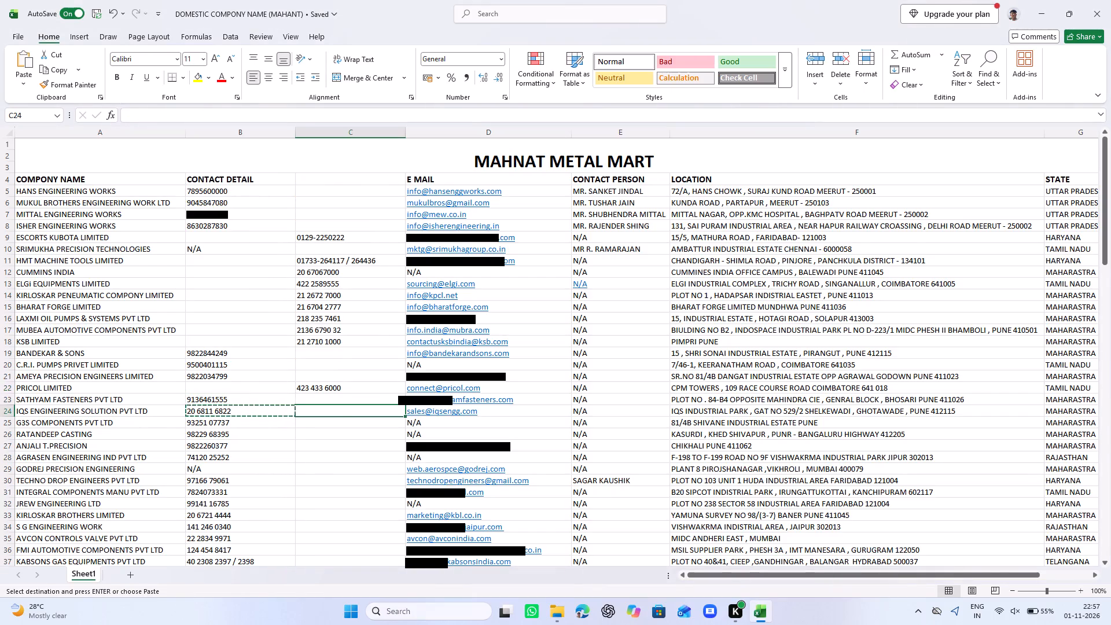
{"action": "key", "text": "ctrl+v"}
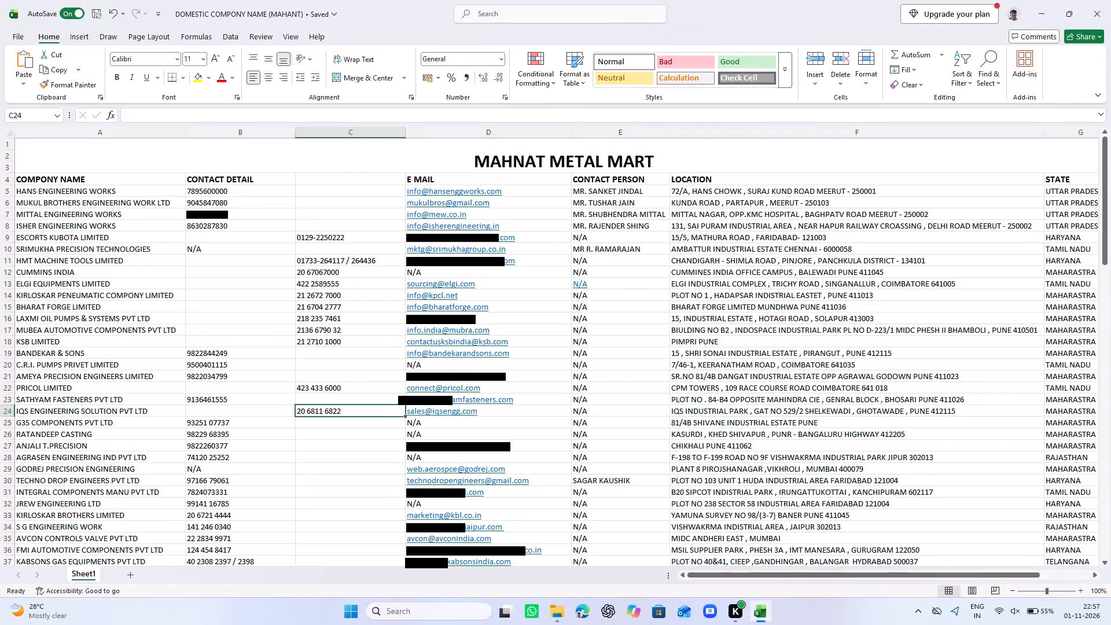
Replace the GODREJ PRECISION ENGINEERING entry in CONTACT DETAIL with a dash (-).
{"action": "left_click", "coordinate": [246, 469]}
{"action": "key", "text": "Delete"}
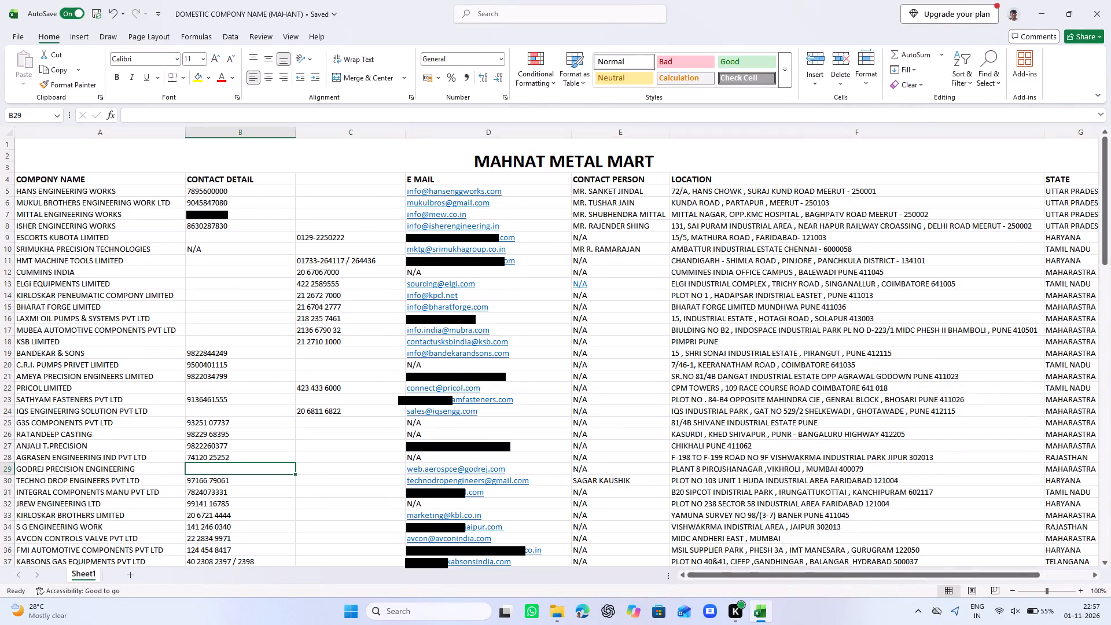
{"action": "key", "text": "minus"}
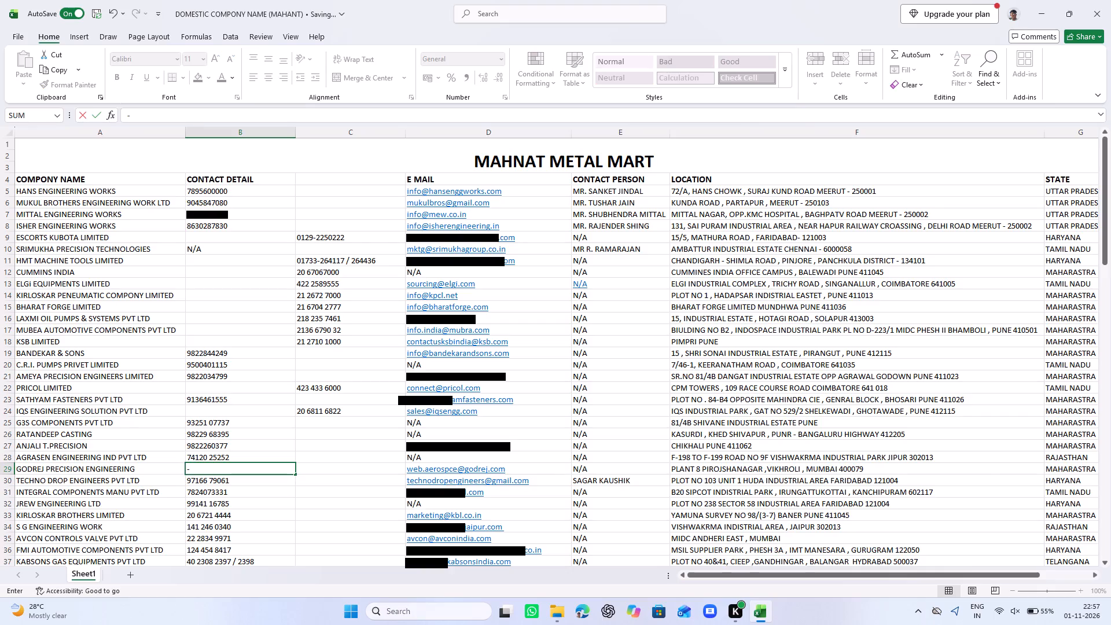
{"action": "key", "text": "Return"}
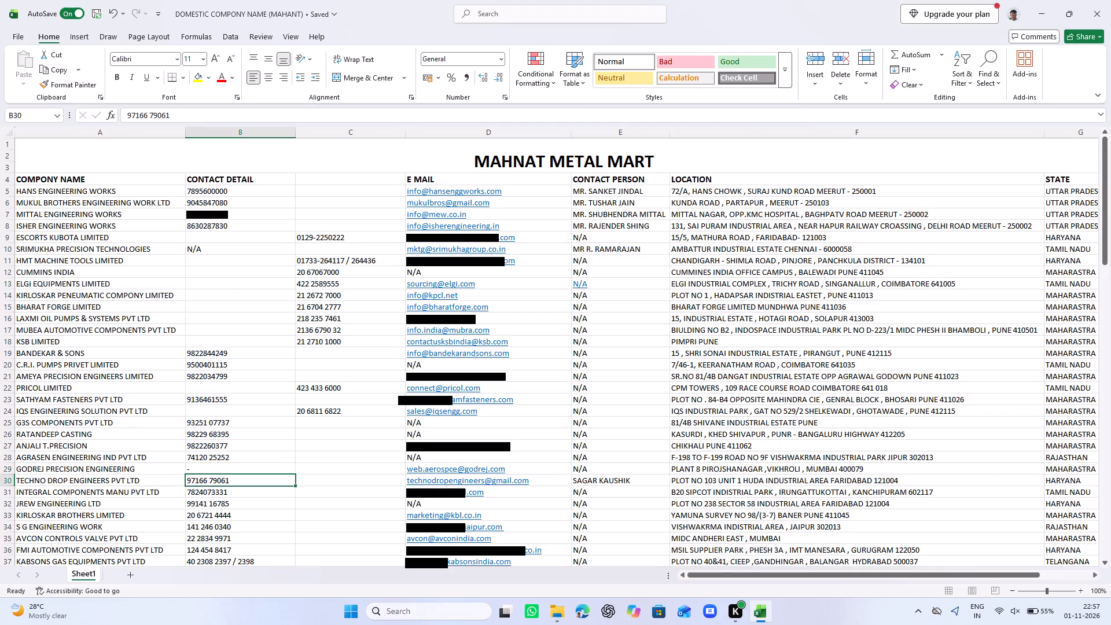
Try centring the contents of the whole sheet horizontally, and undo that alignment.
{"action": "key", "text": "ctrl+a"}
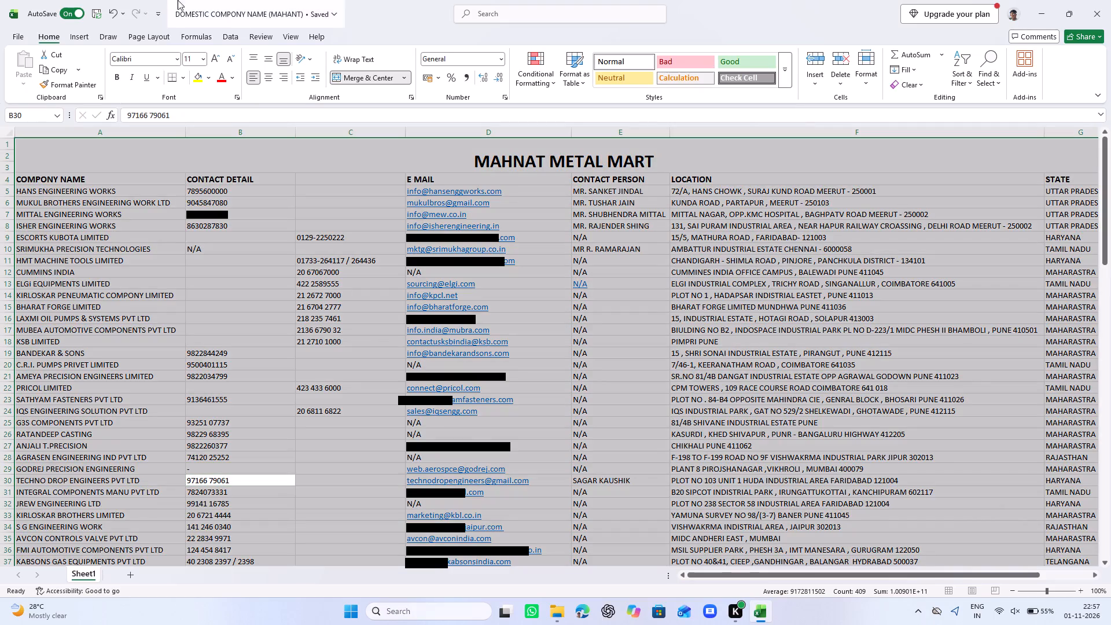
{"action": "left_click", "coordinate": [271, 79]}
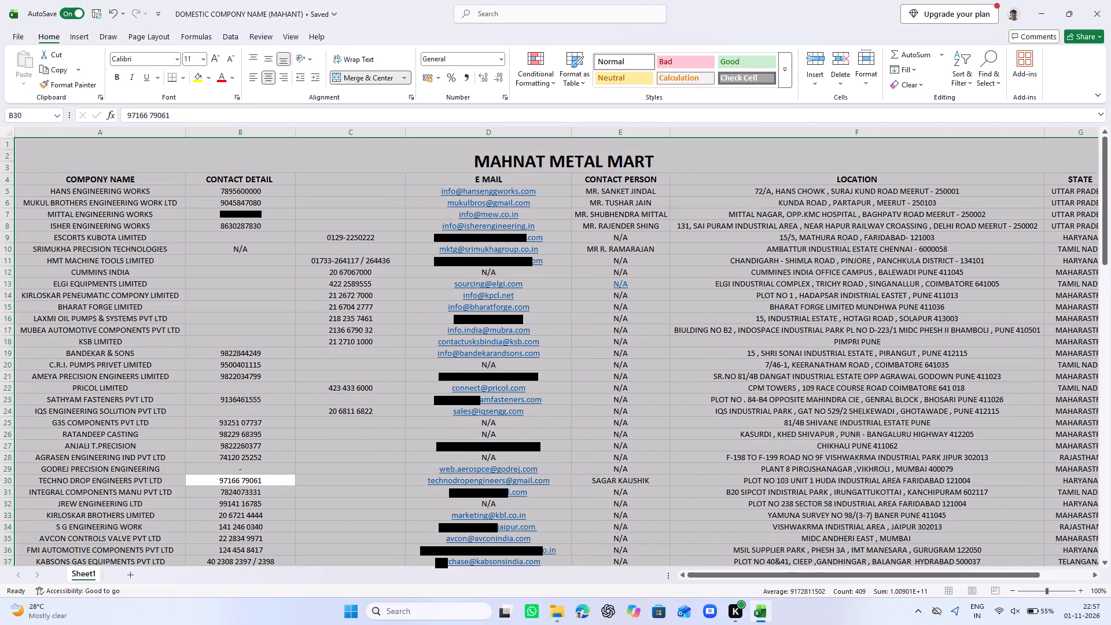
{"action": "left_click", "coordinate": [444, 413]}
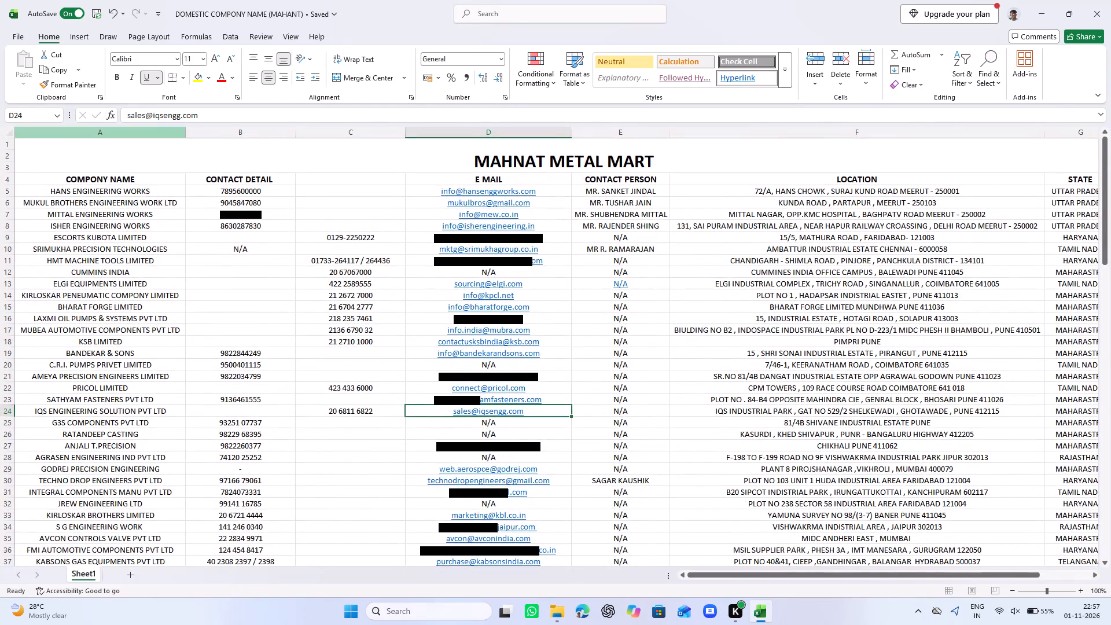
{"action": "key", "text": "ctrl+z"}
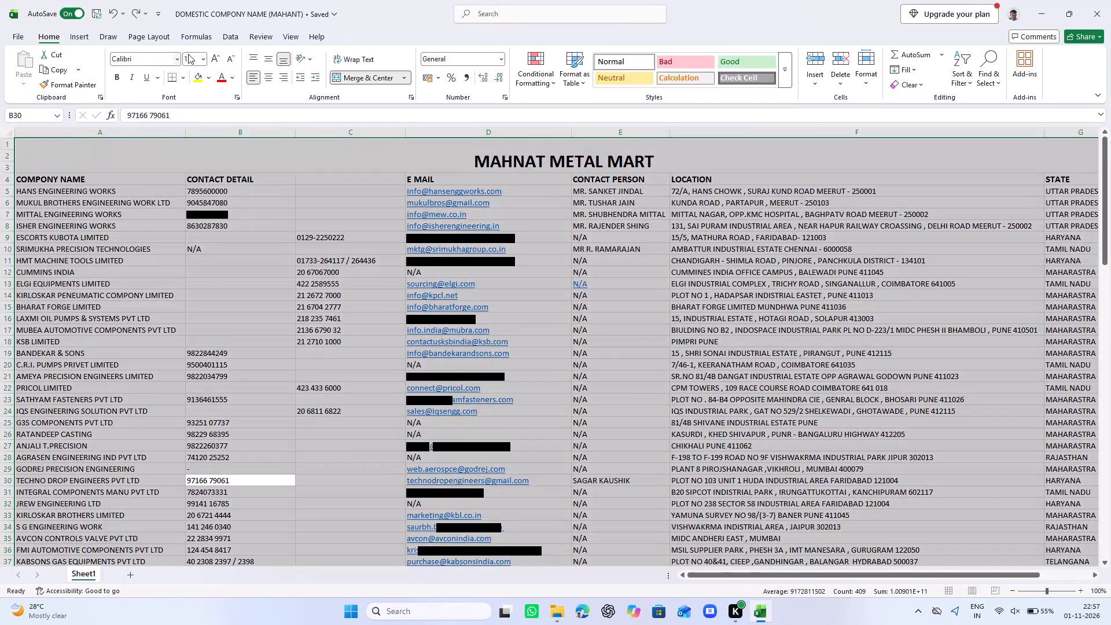
Centre the contents of the CONTACT DETAIL column horizontally.
{"action": "left_click", "coordinate": [249, 134]}
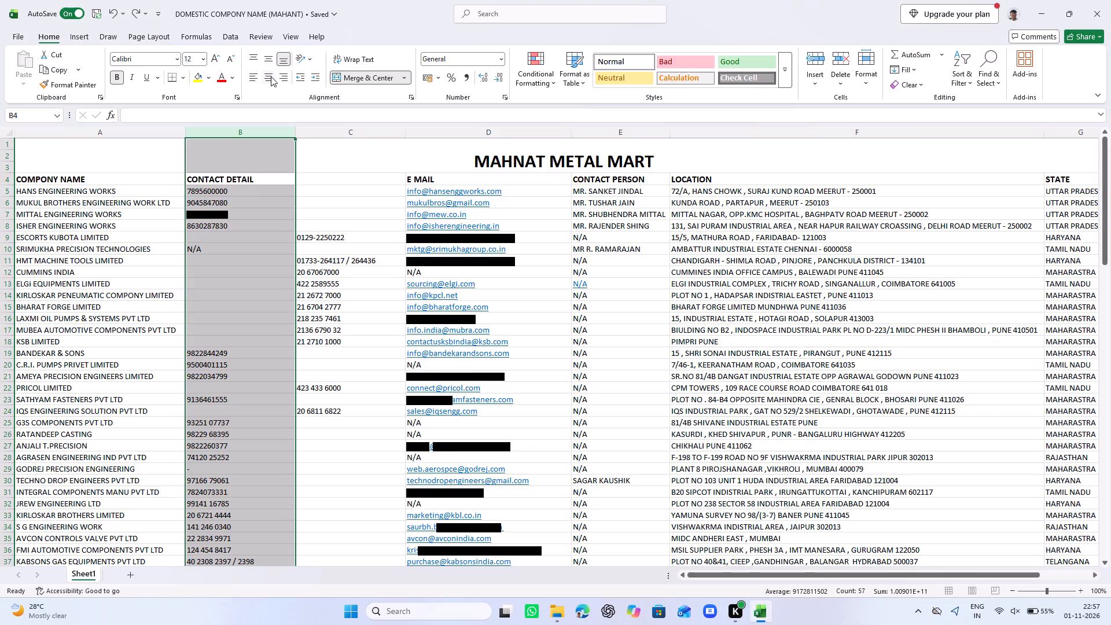
{"action": "left_click", "coordinate": [271, 76]}
{"action": "left_click", "coordinate": [357, 313]}
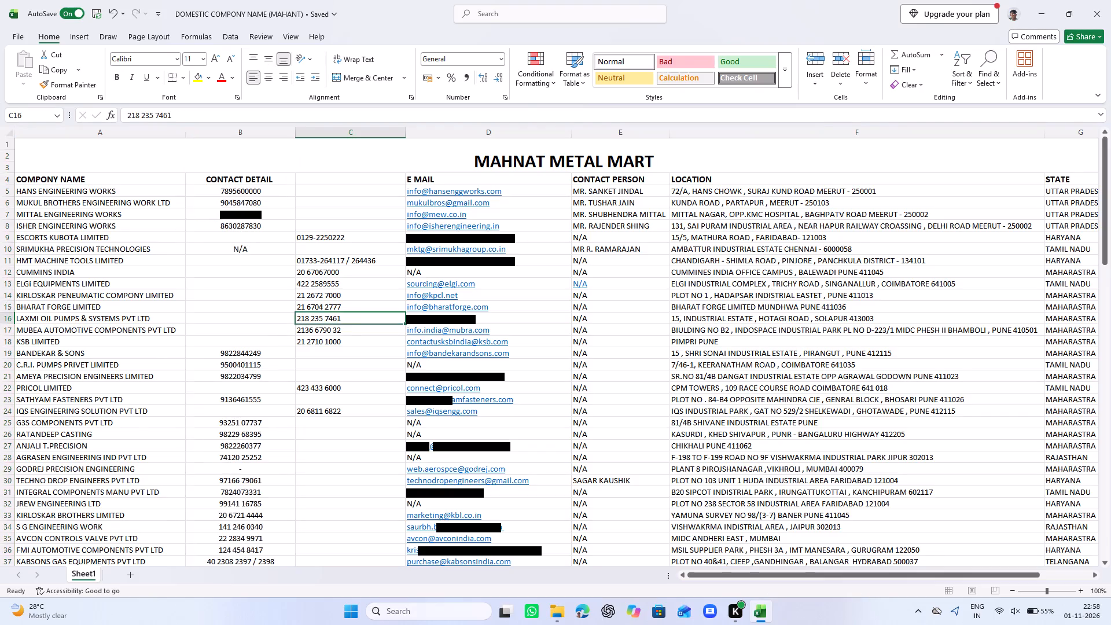
Centre the contents of the unlabelled column C beside CONTACT DETAIL horizontally.
{"action": "scroll", "coordinate": [357, 313], "scroll_direction": "down", "scroll_amount": 1}
{"action": "scroll", "coordinate": [357, 313], "scroll_direction": "up", "scroll_amount": 1}
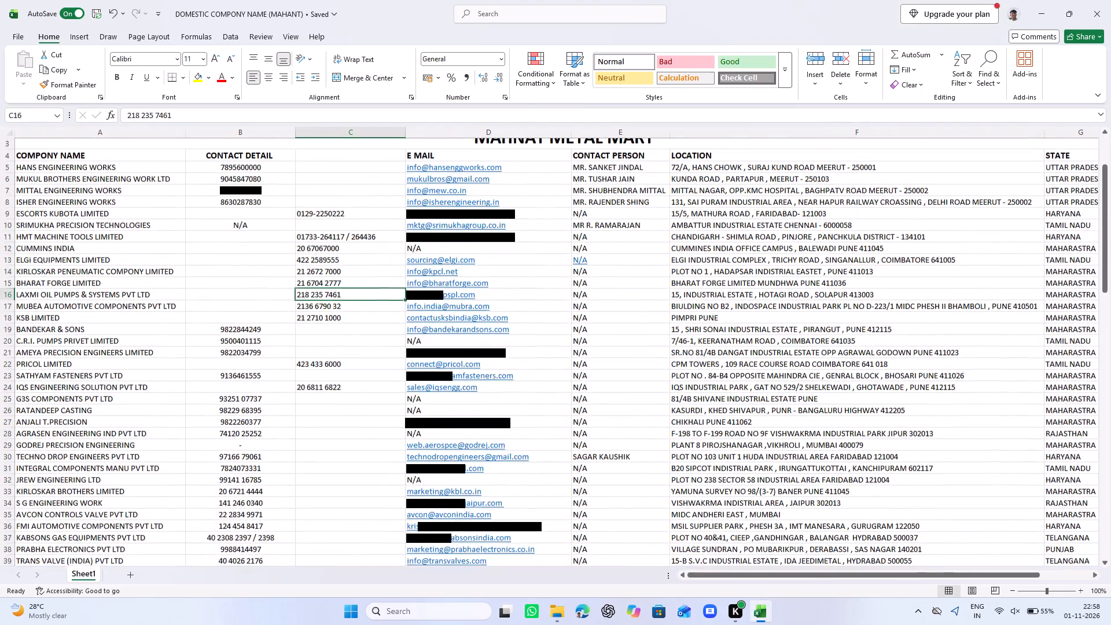
{"action": "left_click", "coordinate": [354, 134]}
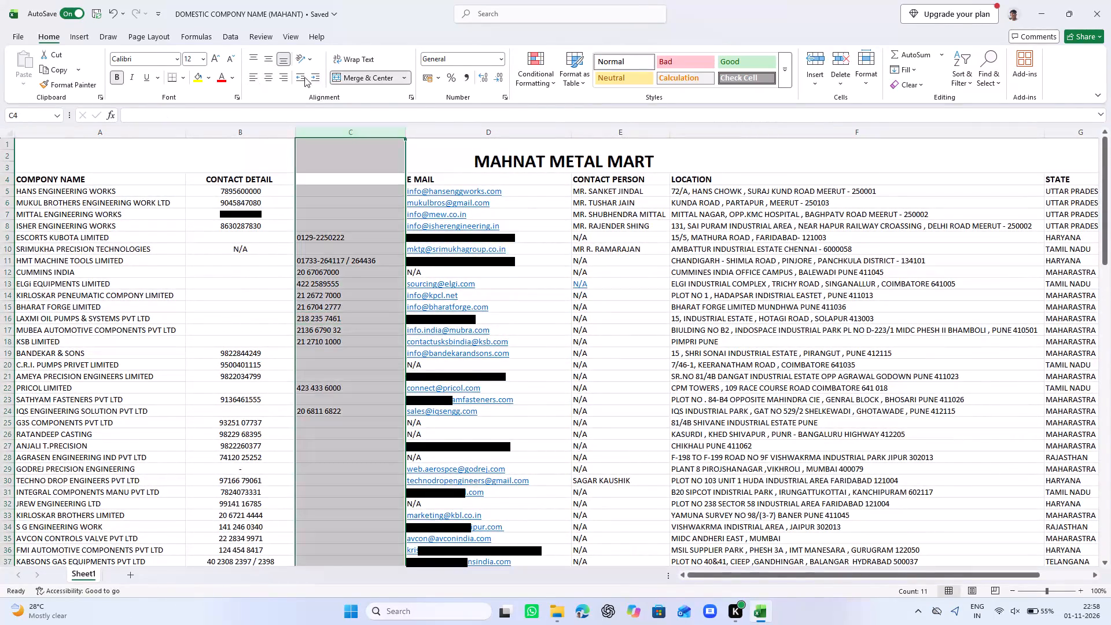
{"action": "left_click", "coordinate": [271, 78]}
{"action": "left_click", "coordinate": [388, 375]}
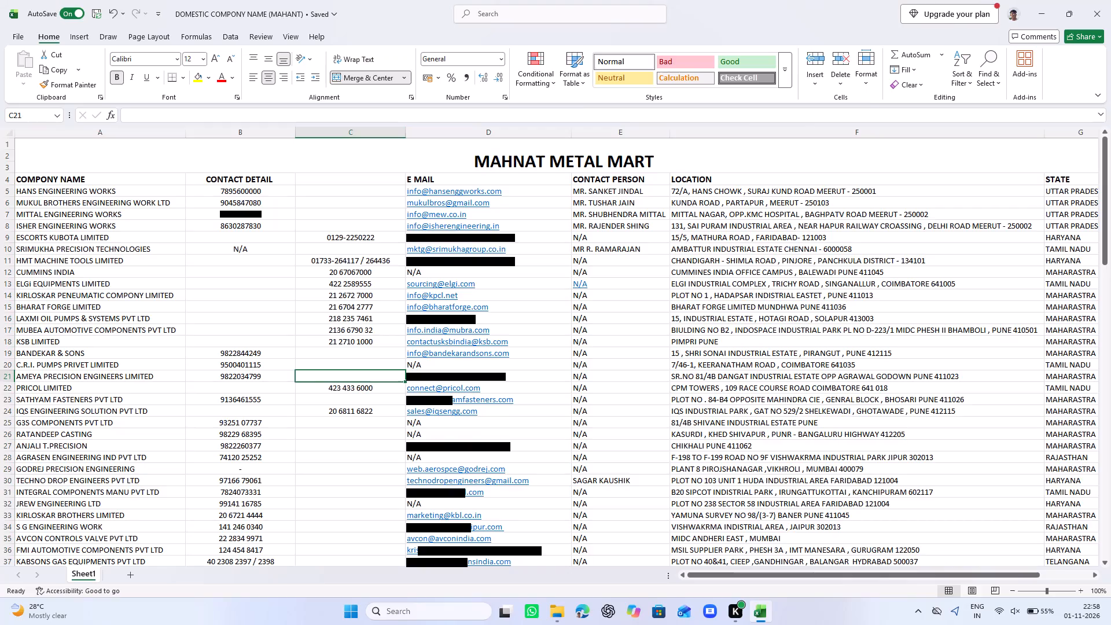
Move the contact numbers for KIRLOSKAR BROTHERS LIMITED through KABSONS GAS EQUIPMENTS PVT LTD (rows 33 to 37) from CONTACT DETAIL into column C.
{"action": "scroll", "coordinate": [388, 375], "scroll_direction": "down", "scroll_amount": 1}
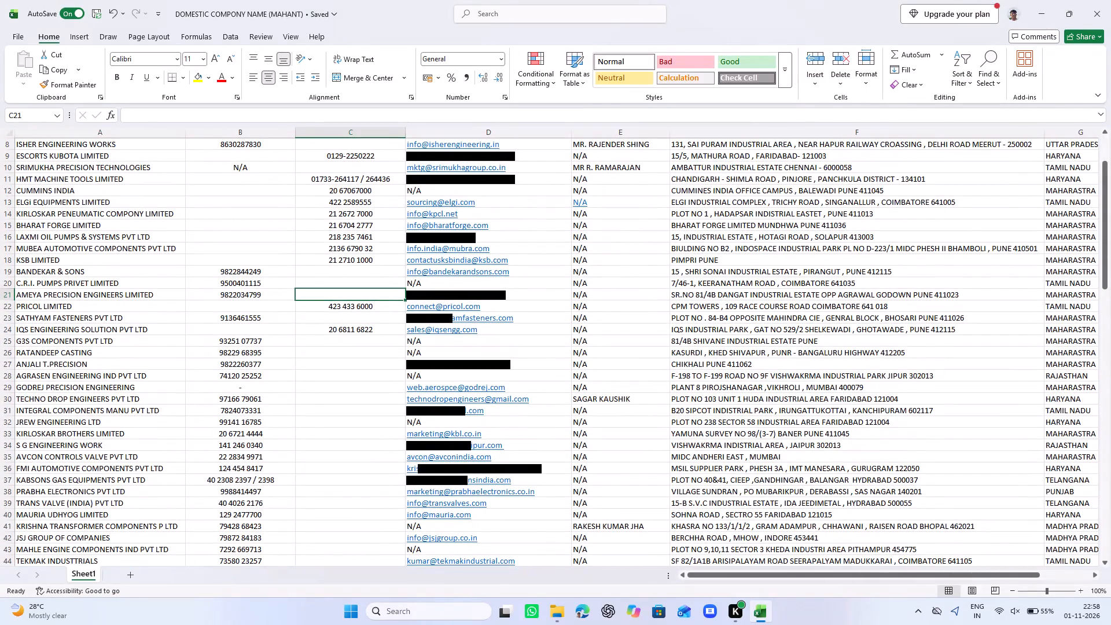
{"action": "left_click", "coordinate": [262, 433]}
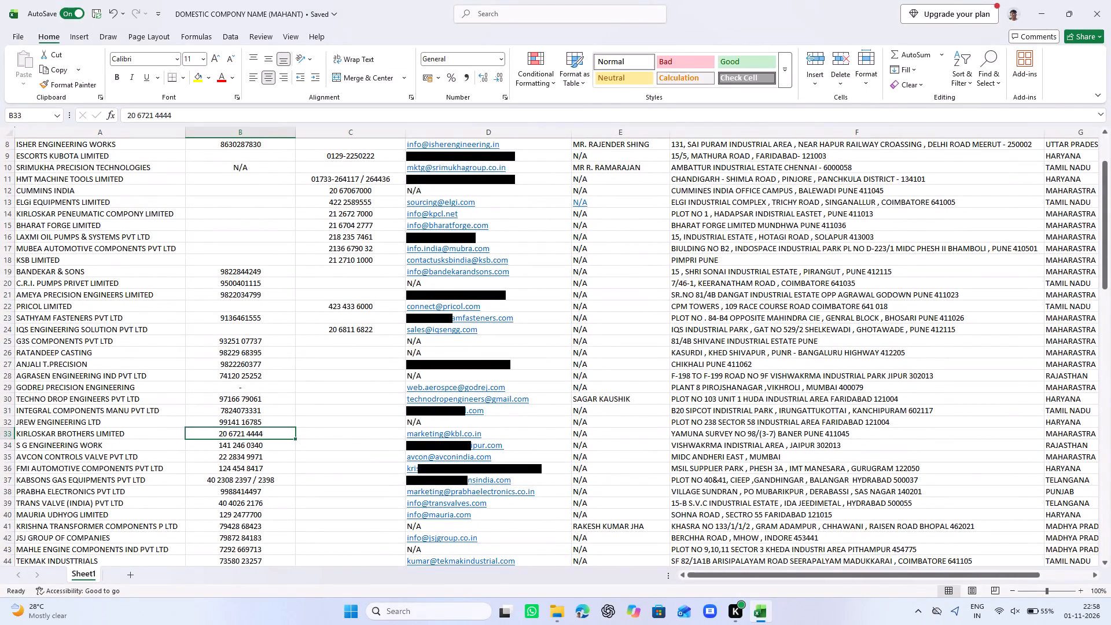
{"action": "left_click_drag", "start_coordinate": [262, 433], "coordinate": [259, 477]}
{"action": "right_click", "coordinate": [259, 477]}
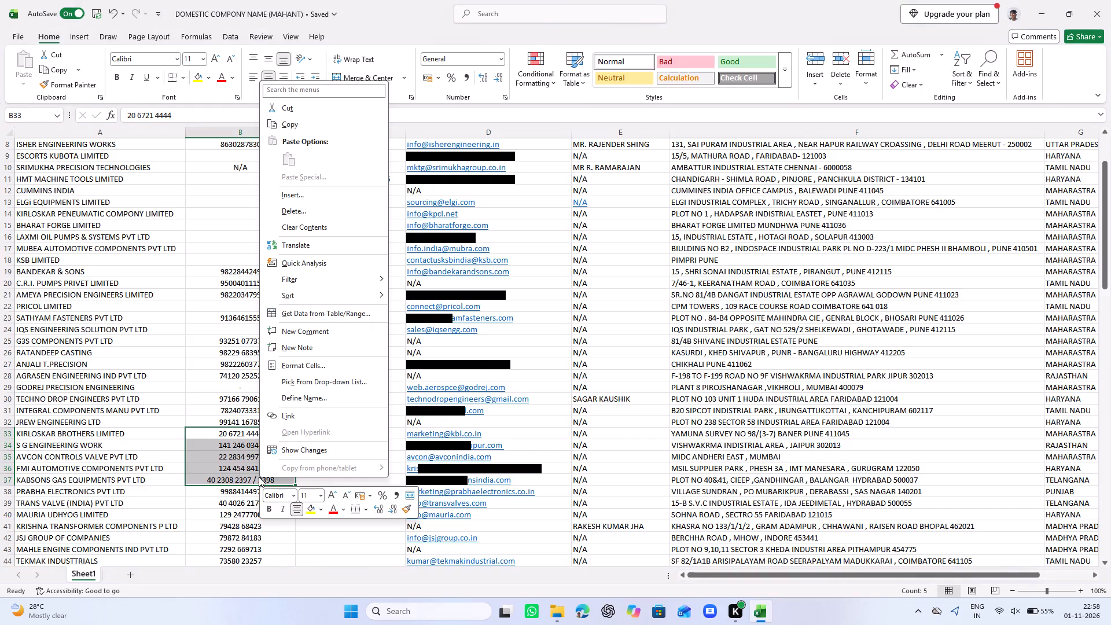
{"action": "left_click", "coordinate": [307, 110]}
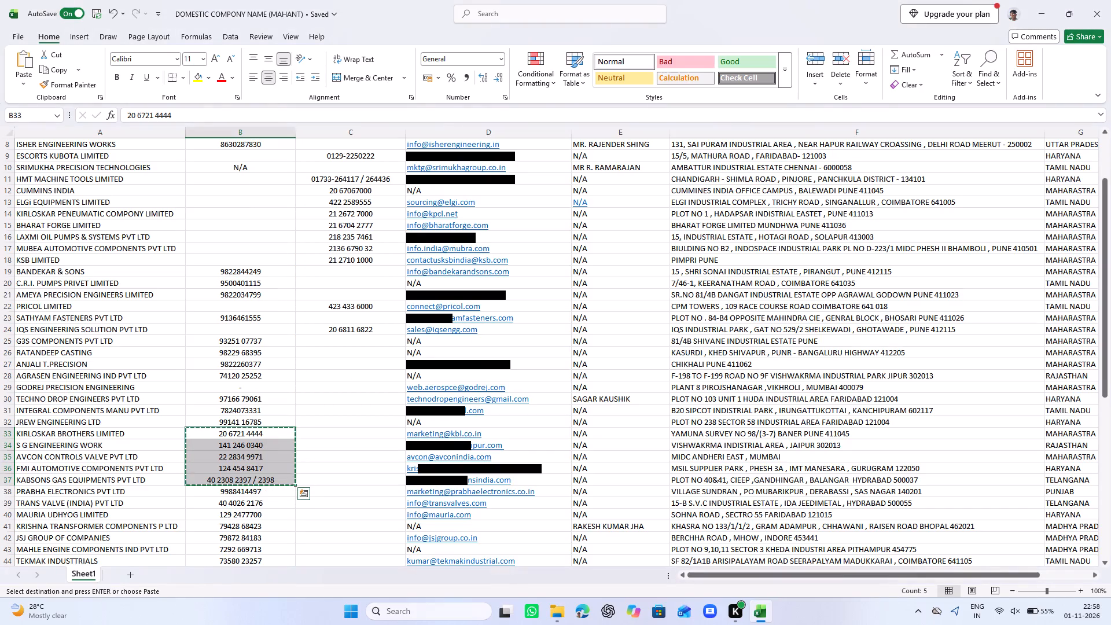
{"action": "left_click", "coordinate": [334, 435]}
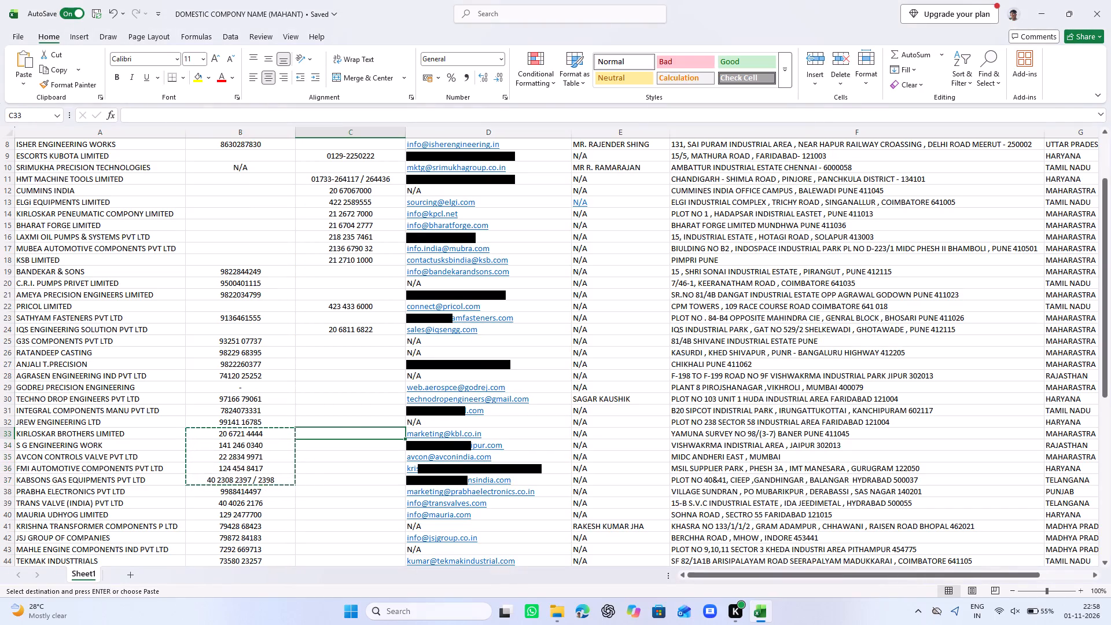
{"action": "key", "text": "ctrl+v"}
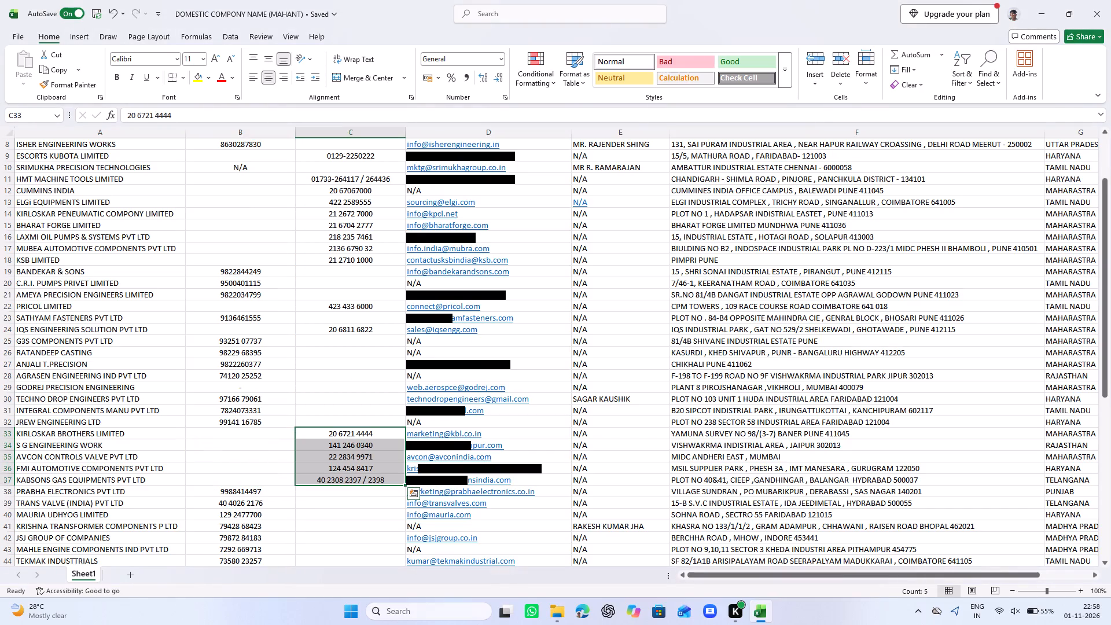
Transfer the TRANS VALVE (INDIA) and MAURIA UDHYOG contact numbers into column C of the same rows, clearing the originals from CONTACT DETAIL.
{"action": "left_click_drag", "start_coordinate": [274, 502], "coordinate": [270, 545]}
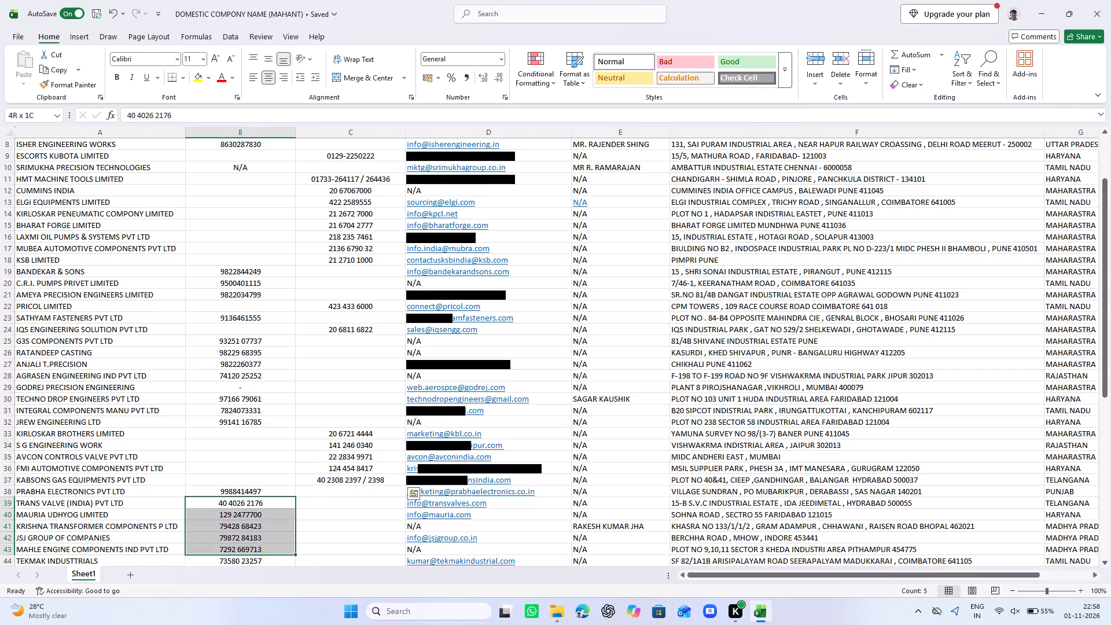
{"action": "left_click_drag", "start_coordinate": [270, 545], "coordinate": [278, 514]}
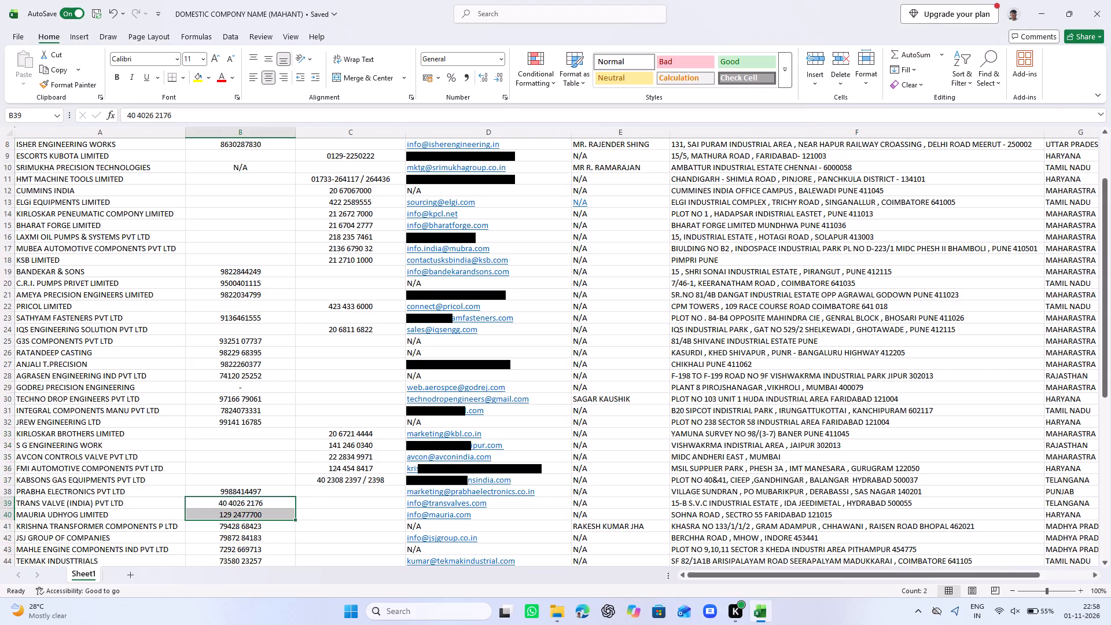
{"action": "key", "text": "ctrl+c"}
{"action": "left_click", "coordinate": [320, 501]}
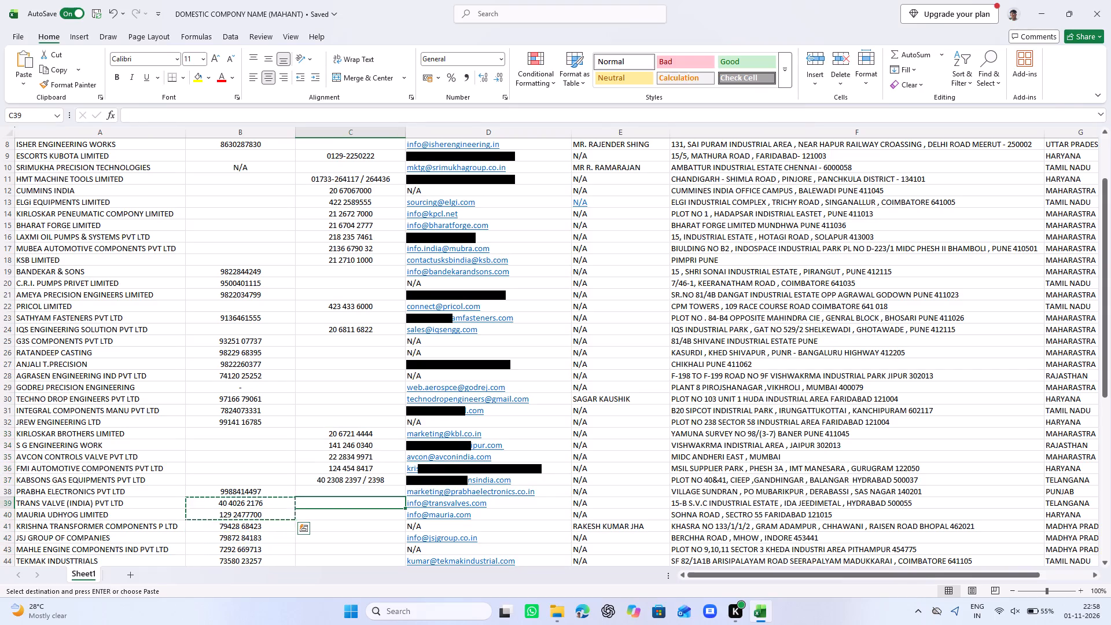
{"action": "key", "text": "ctrl+v"}
{"action": "left_click", "coordinate": [277, 506]}
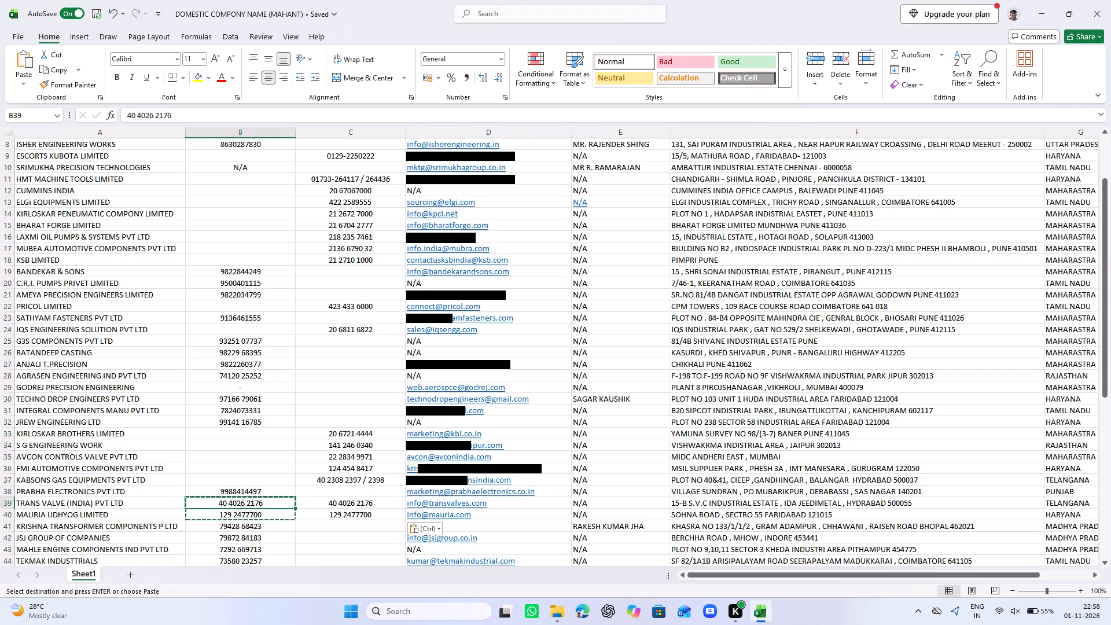
{"action": "left_click_drag", "start_coordinate": [277, 506], "coordinate": [275, 513]}
{"action": "key", "text": "Delete"}
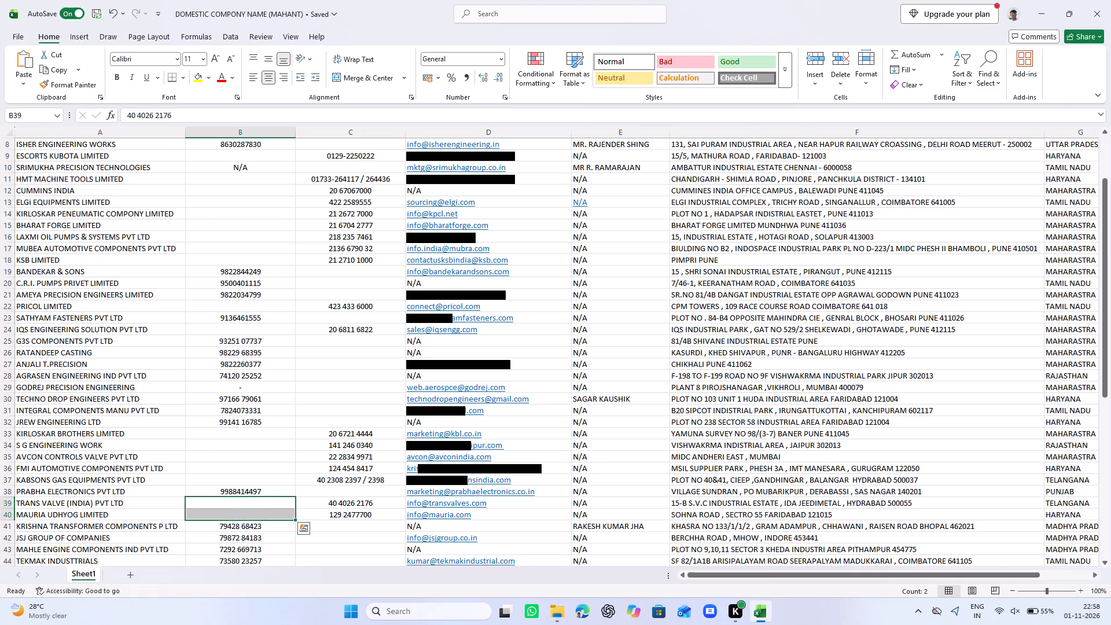
{"action": "left_click", "coordinate": [275, 513]}
Move the ACCURAT PRODUCTS CORPO (P) LTD contact number from CONTACT DETAIL into column C of the same row.
{"action": "scroll", "coordinate": [275, 513], "scroll_direction": "down", "scroll_amount": 1}
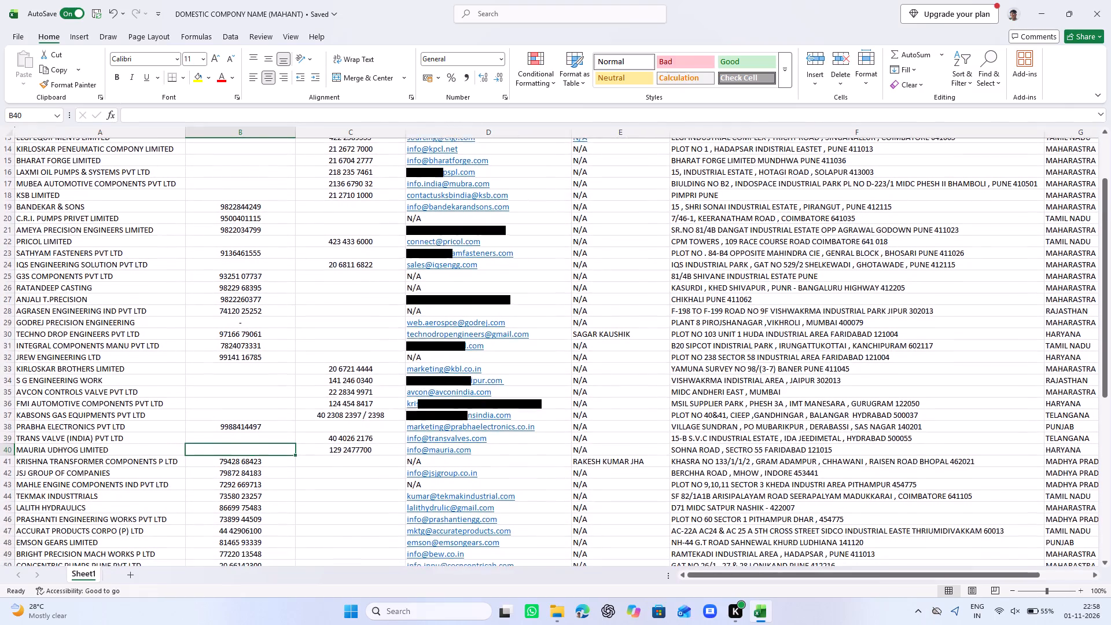
{"action": "scroll", "coordinate": [275, 513], "scroll_direction": "down", "scroll_amount": 1}
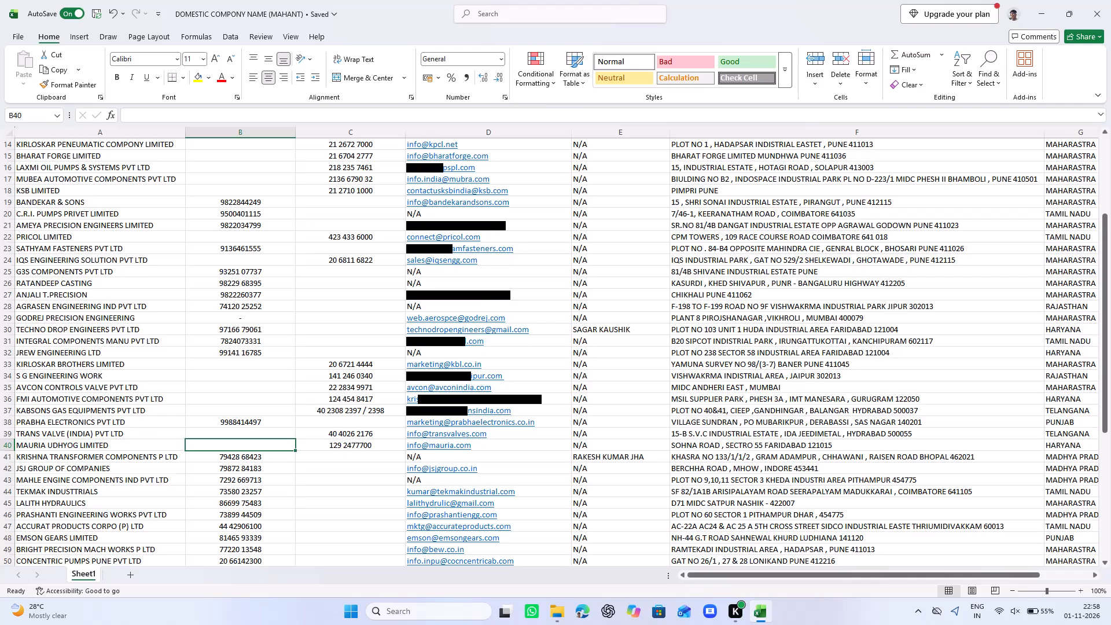
{"action": "left_click", "coordinate": [241, 528]}
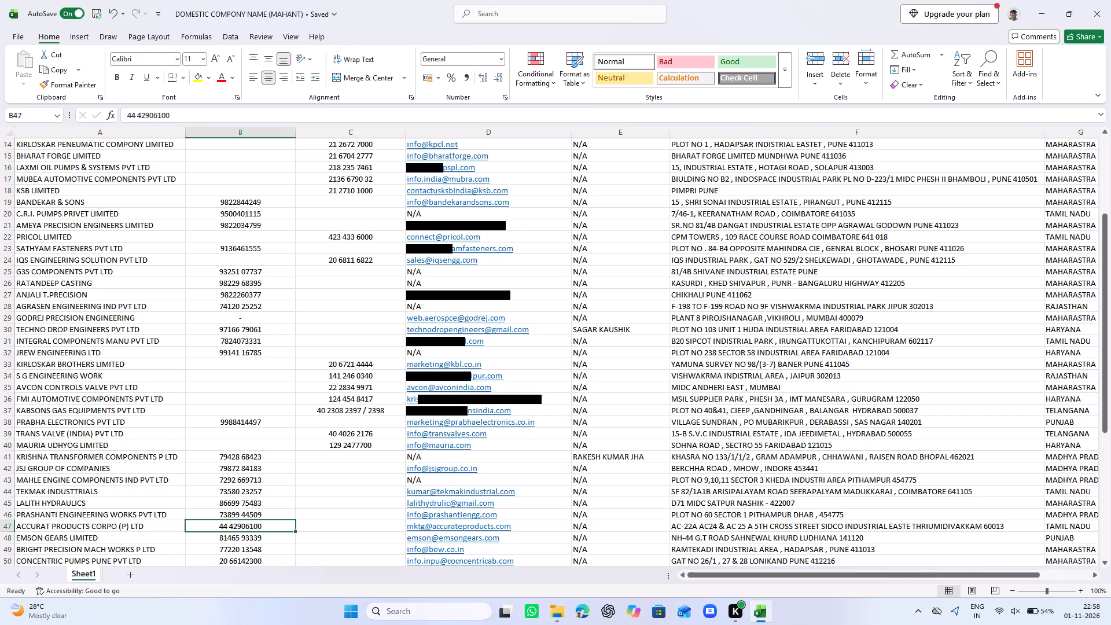
{"action": "right_click", "coordinate": [241, 528]}
{"action": "left_click", "coordinate": [282, 157]}
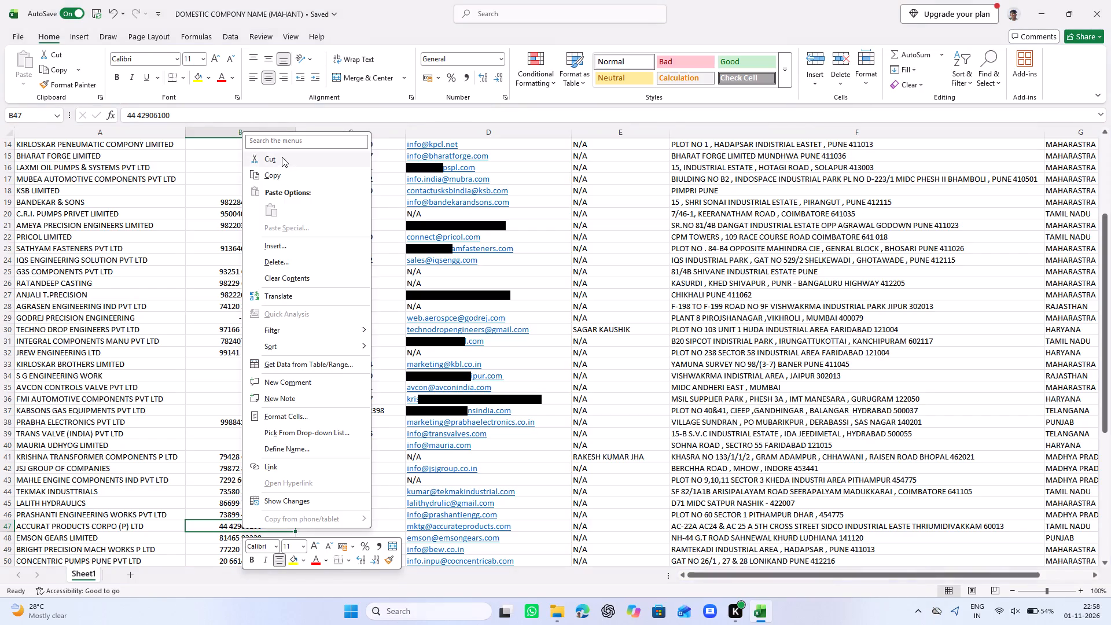
{"action": "left_click", "coordinate": [355, 528]}
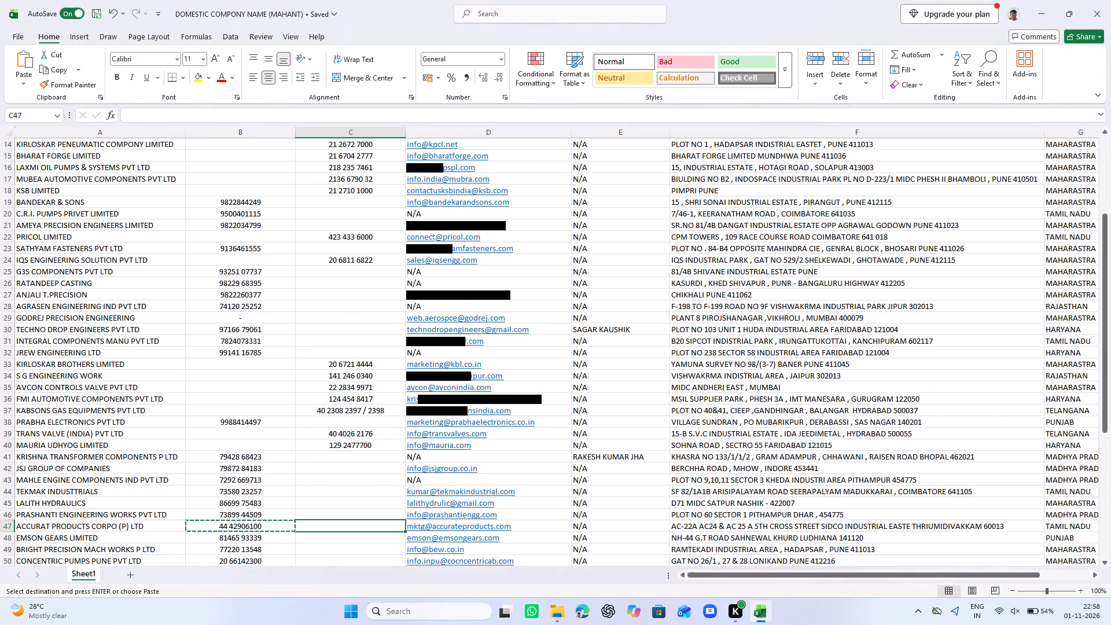
{"action": "key", "text": "ctrl+v"}
Move the HIGH PRICISION INDUSTRY, SONA BLW PRICISION FORGING and MILES INDIA contact numbers (rows 53 to 55) into column C.
{"action": "scroll", "coordinate": [295, 536], "scroll_direction": "down", "scroll_amount": 1}
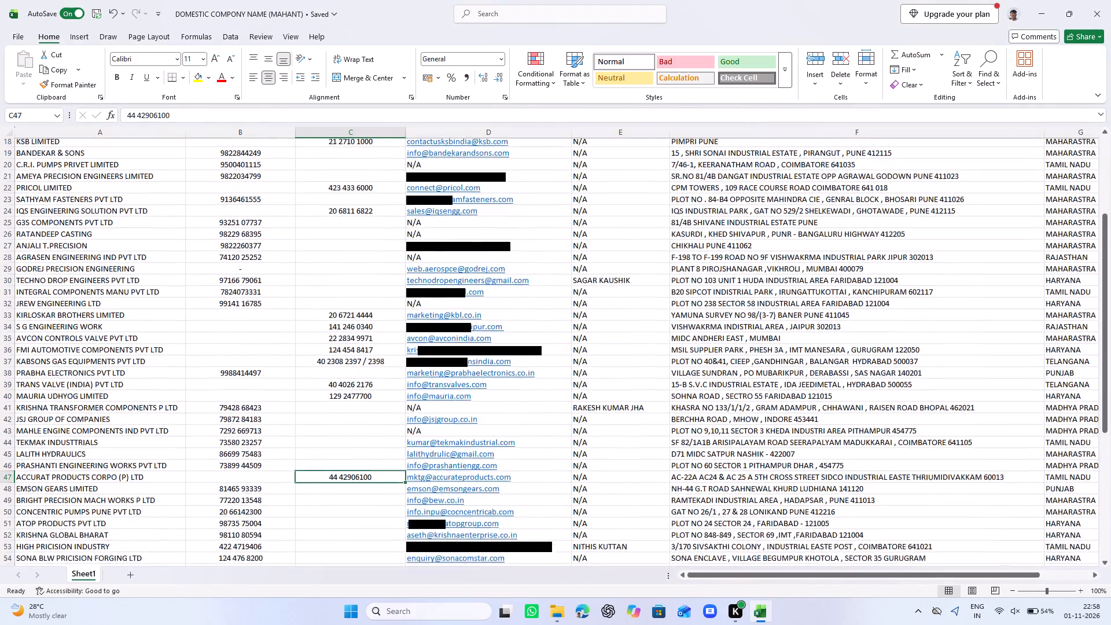
{"action": "scroll", "coordinate": [295, 536], "scroll_direction": "down", "scroll_amount": 2}
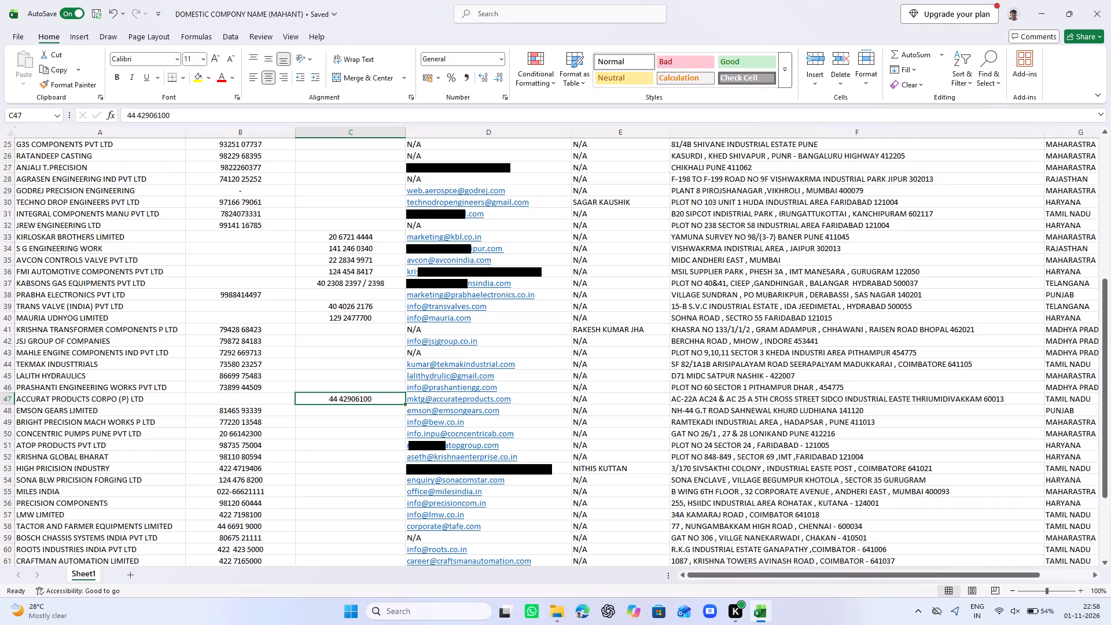
{"action": "left_click_drag", "start_coordinate": [268, 470], "coordinate": [267, 494]}
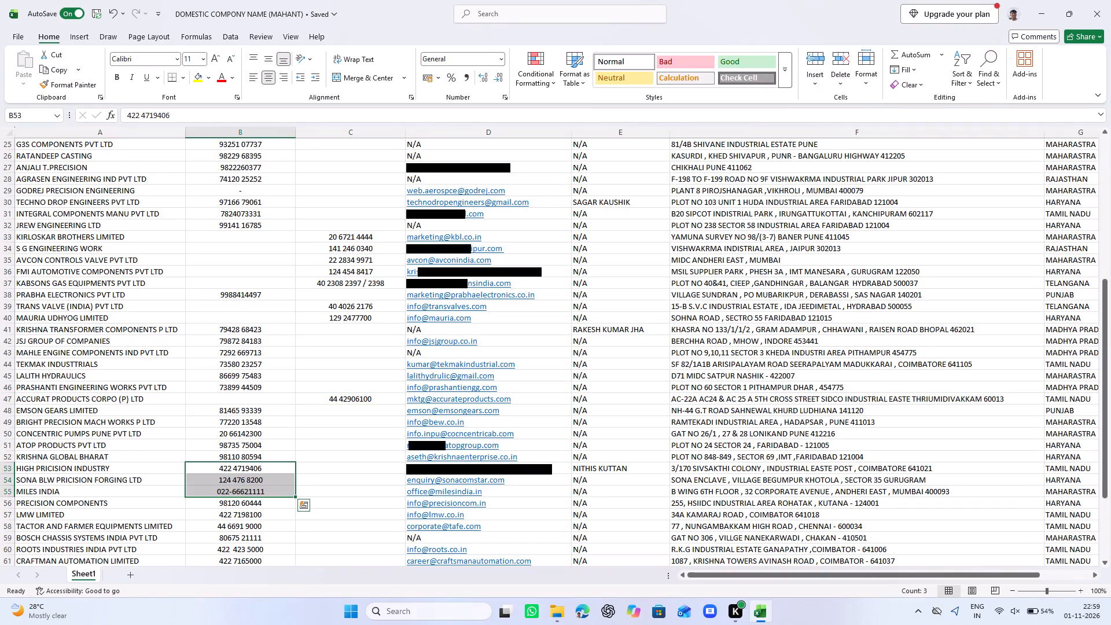
{"action": "right_click", "coordinate": [267, 494]}
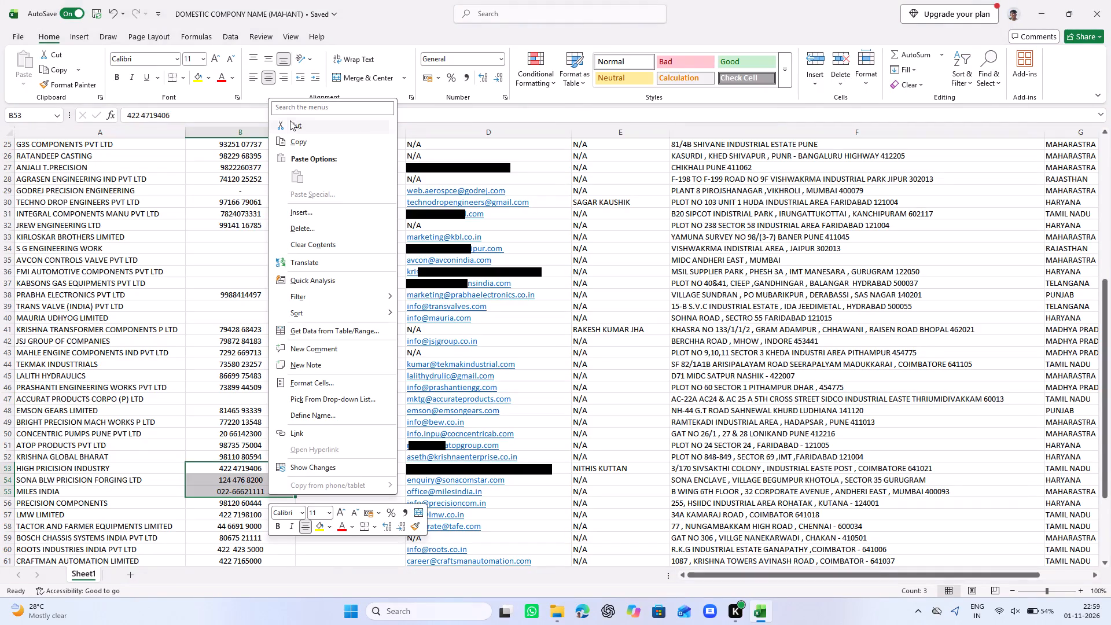
{"action": "left_click", "coordinate": [295, 126]}
{"action": "left_click", "coordinate": [337, 470]}
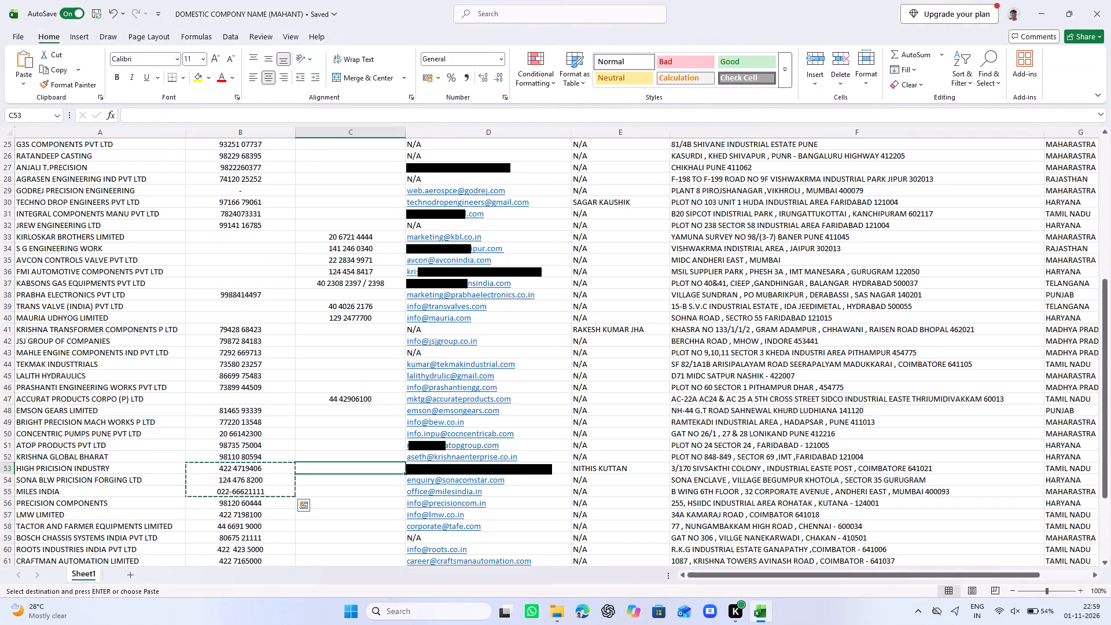
{"action": "key", "text": "ctrl+v"}
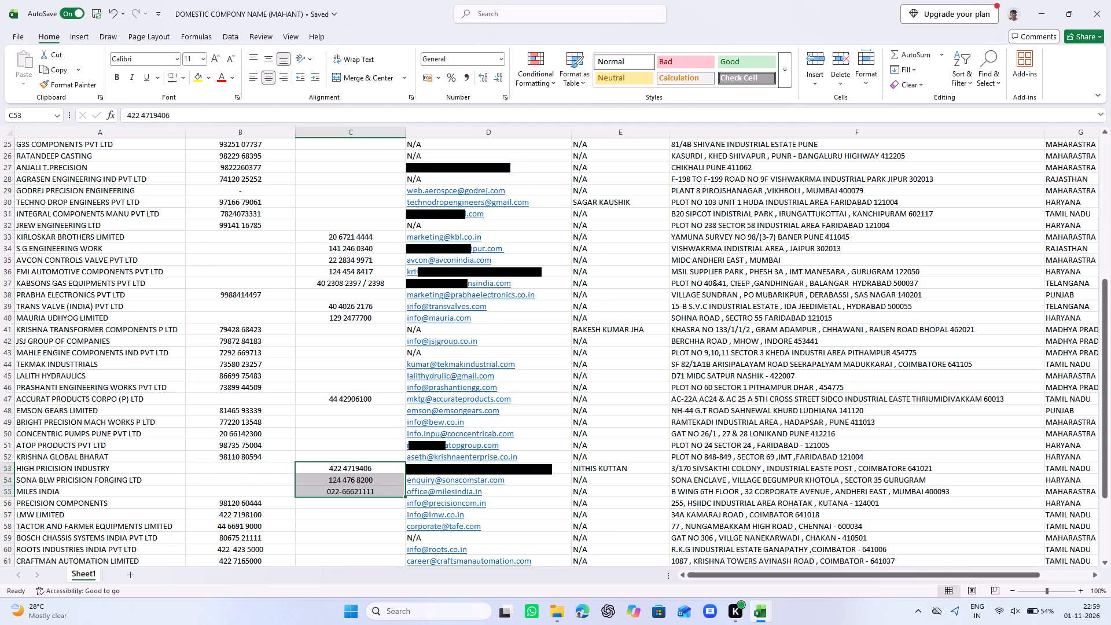
Move the CONCENTRIC PUMPS PUNE PVT LTD contact number from CONTACT DETAIL into column C of the same row.
{"action": "left_click", "coordinate": [272, 436]}
{"action": "right_click", "coordinate": [272, 436]}
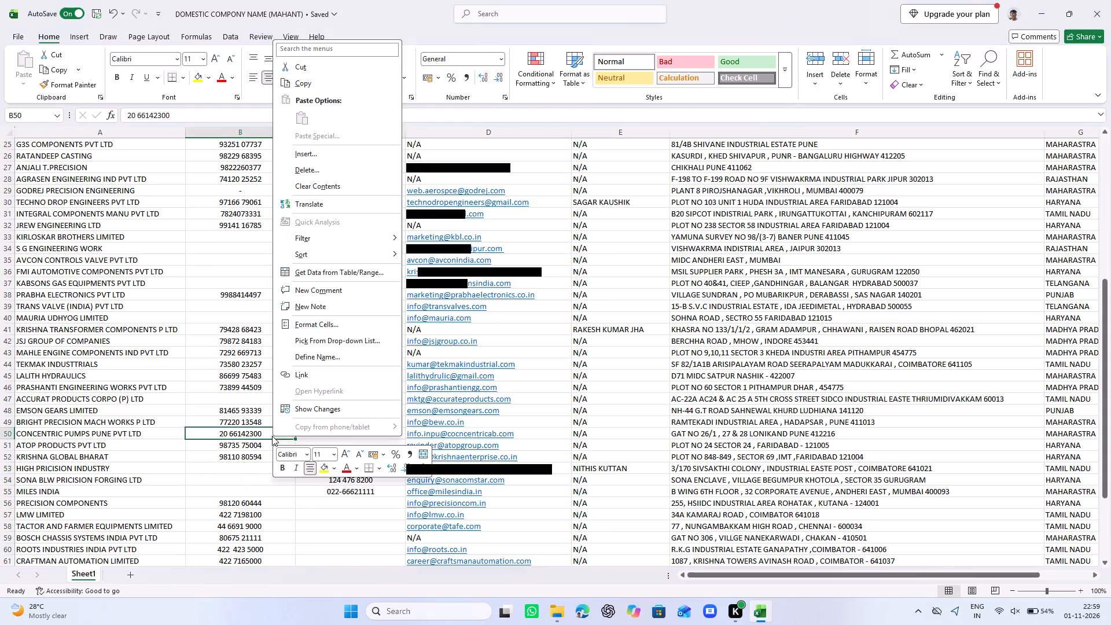
{"action": "left_click", "coordinate": [317, 68]}
{"action": "left_click", "coordinate": [322, 432]}
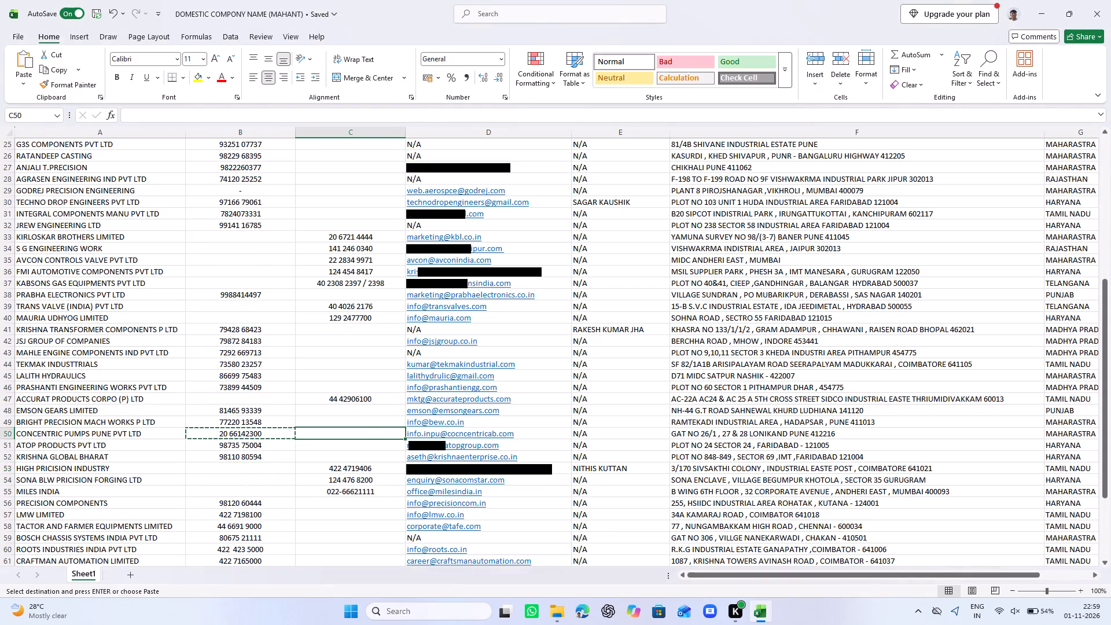
{"action": "key", "text": "ctrl+v"}
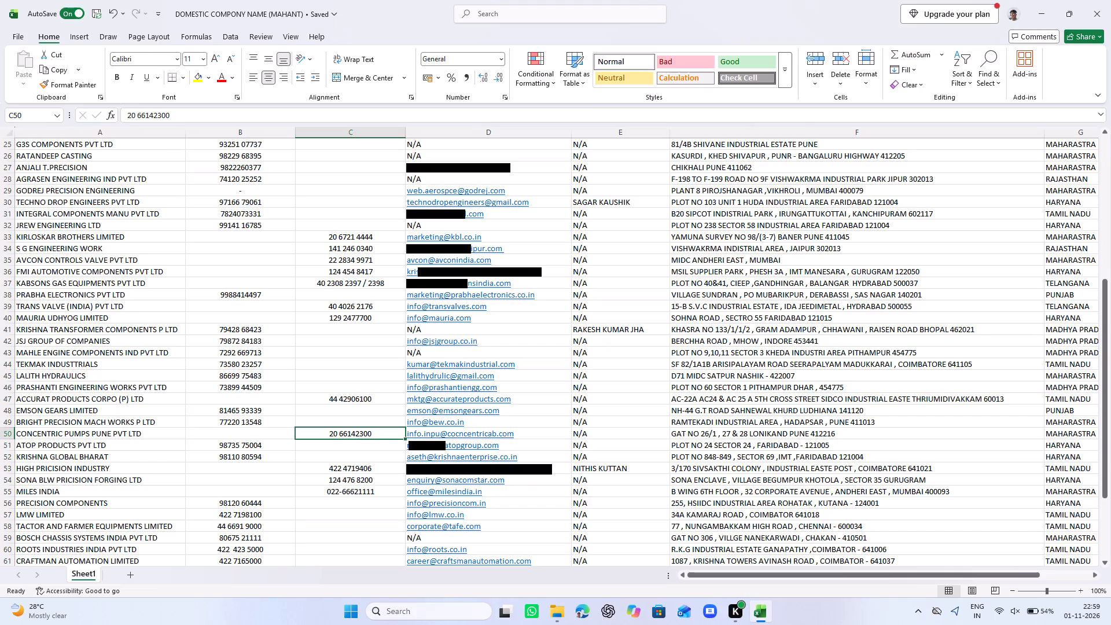
Move the LMW LIMITED and TACTOR AND FARMER EQUIPMENTS LIMITED contact numbers (rows 57 and 58) from column B into column C.
{"action": "scroll", "coordinate": [322, 432], "scroll_direction": "down", "scroll_amount": 1}
{"action": "left_click", "coordinate": [251, 441]}
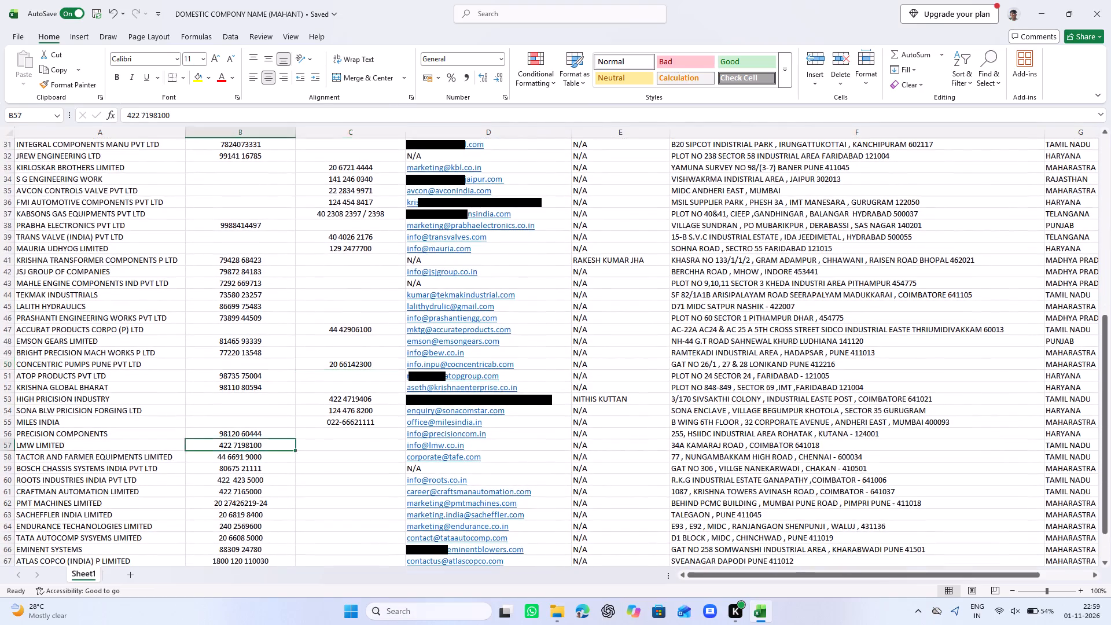
{"action": "left_click_drag", "start_coordinate": [251, 441], "coordinate": [251, 458]}
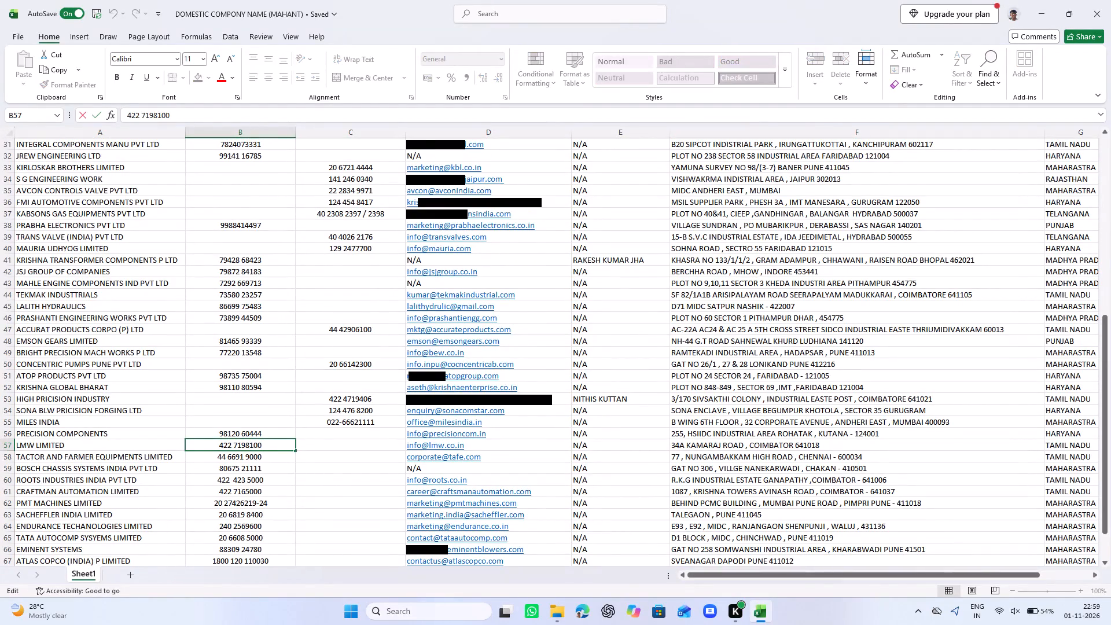
{"action": "left_click", "coordinate": [363, 514]}
{"action": "left_click_drag", "start_coordinate": [278, 445], "coordinate": [277, 469]}
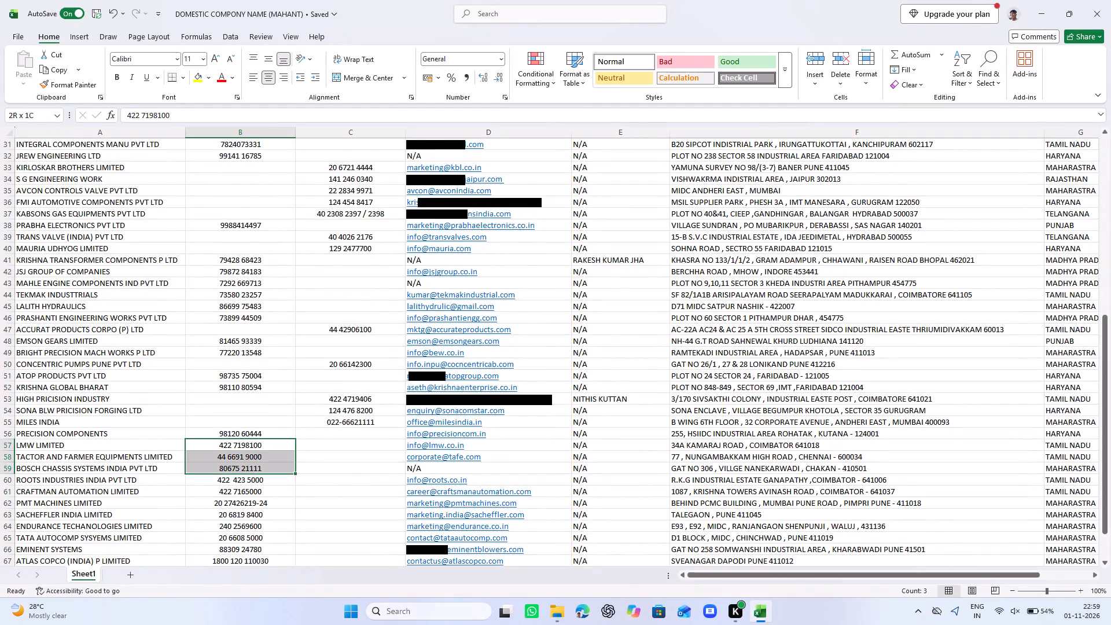
{"action": "left_click_drag", "start_coordinate": [277, 469], "coordinate": [282, 461]}
{"action": "right_click", "coordinate": [282, 461]}
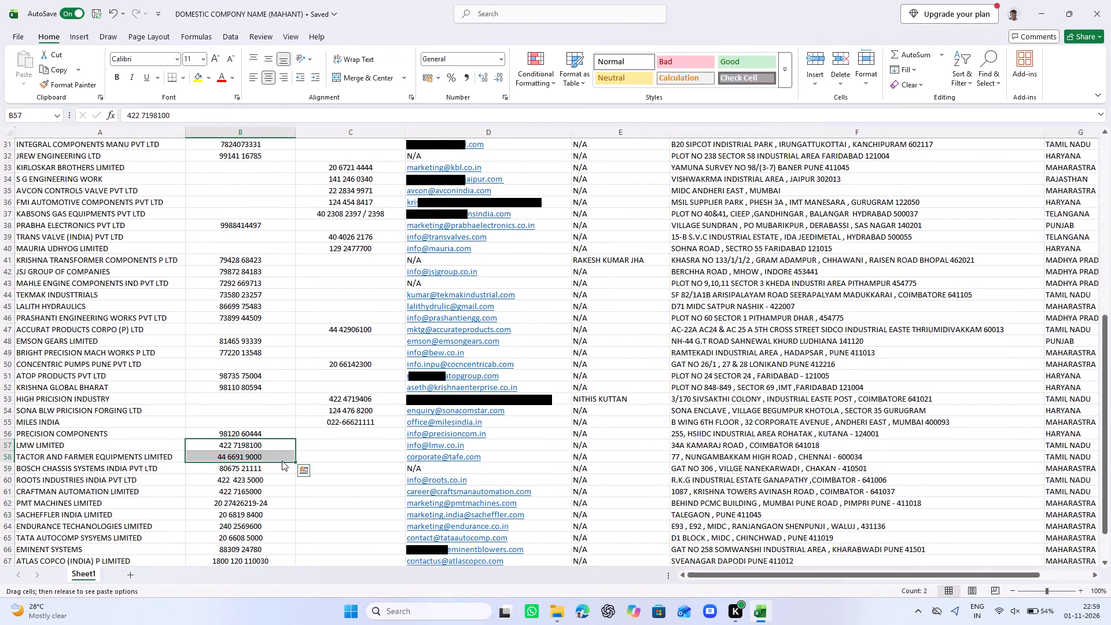
{"action": "right_click", "coordinate": [285, 461]}
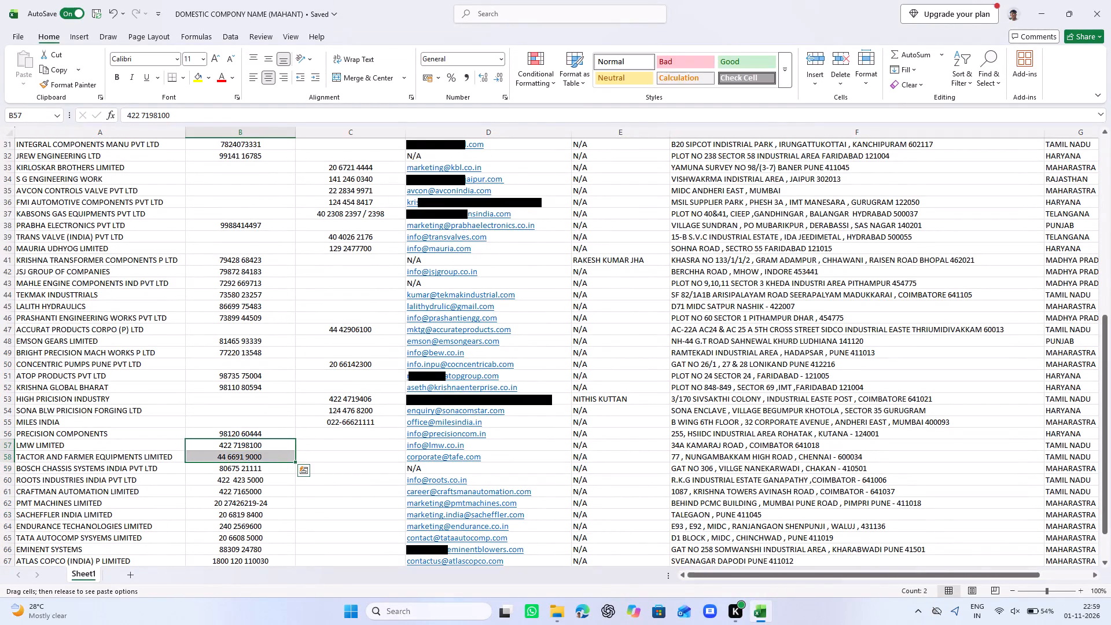
{"action": "right_click", "coordinate": [278, 453]}
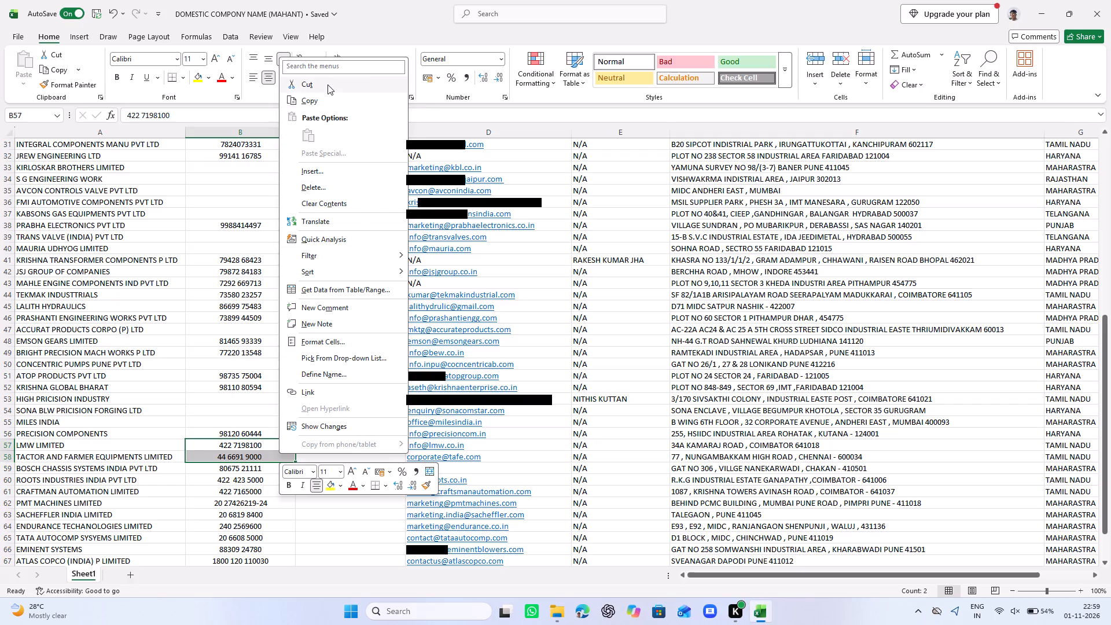
{"action": "left_click", "coordinate": [328, 84]}
{"action": "left_click", "coordinate": [335, 444]}
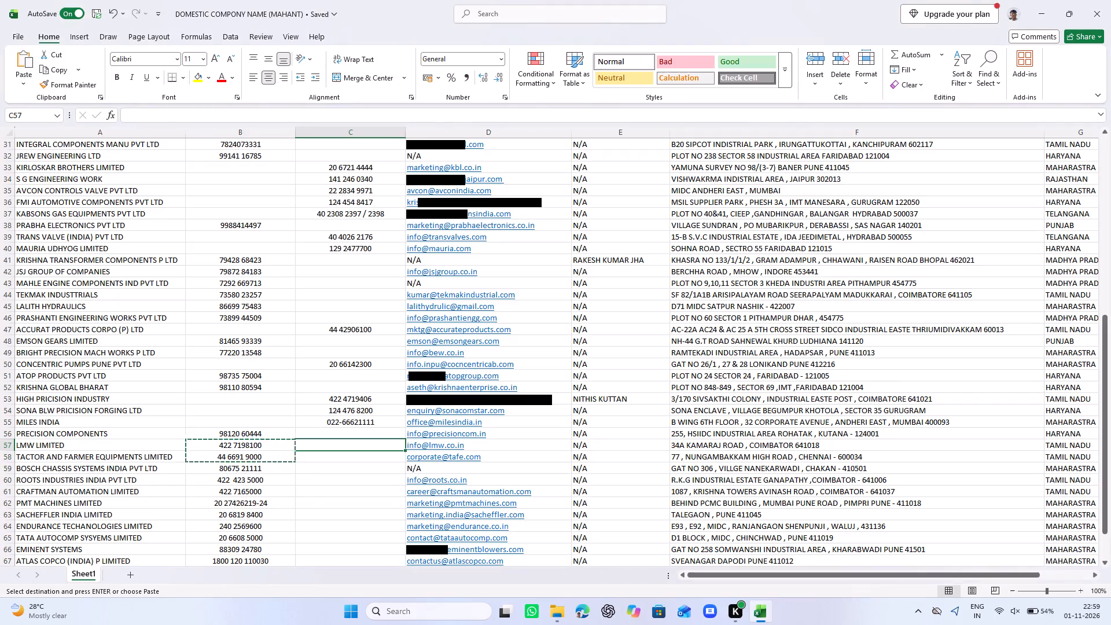
{"action": "key", "text": "ctrl+v"}
Move the six contact numbers from ROOTS INDUSTRIES INDIA through TATA AUTOCOMP SYSYEMS (rows 60 to 65) from column B into column C.
{"action": "scroll", "coordinate": [335, 444], "scroll_direction": "down", "scroll_amount": 1}
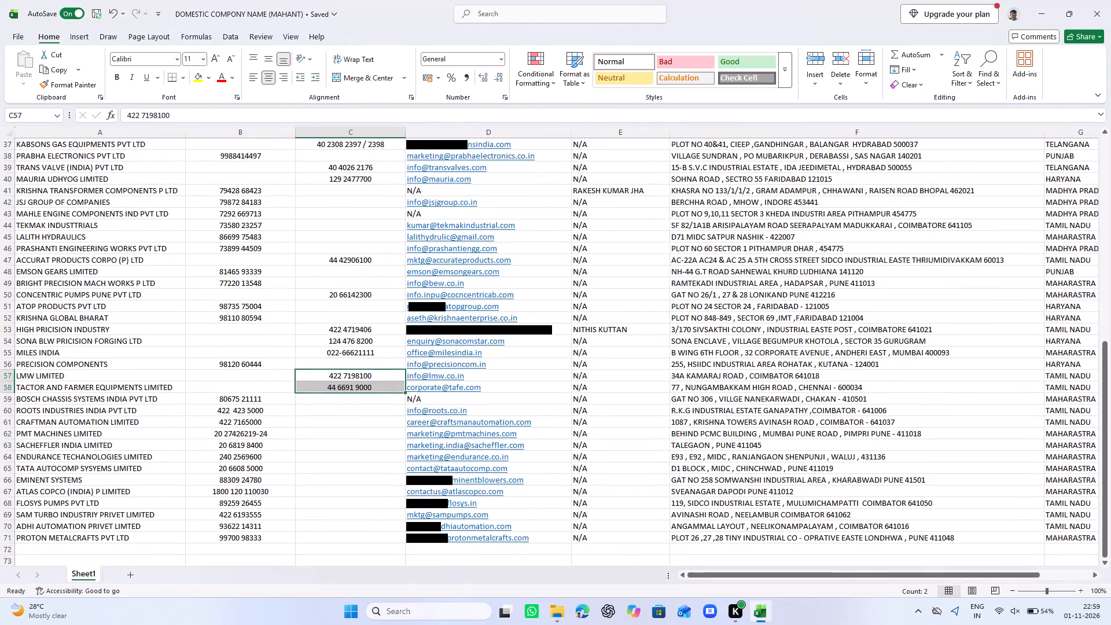
{"action": "left_click_drag", "start_coordinate": [264, 407], "coordinate": [260, 451]}
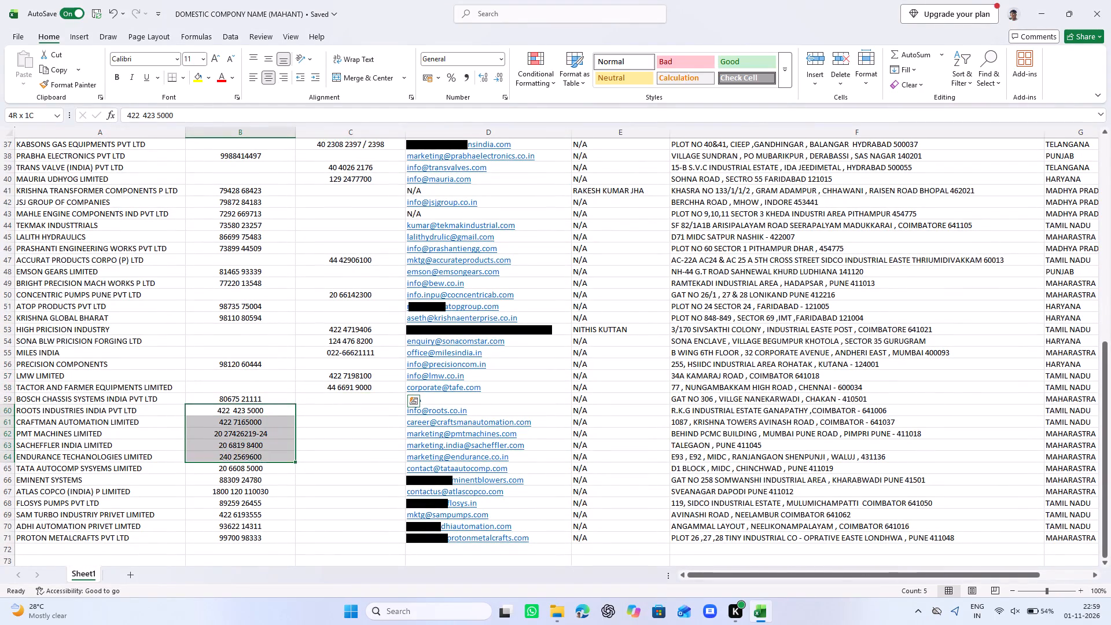
{"action": "left_click_drag", "start_coordinate": [260, 451], "coordinate": [262, 473]}
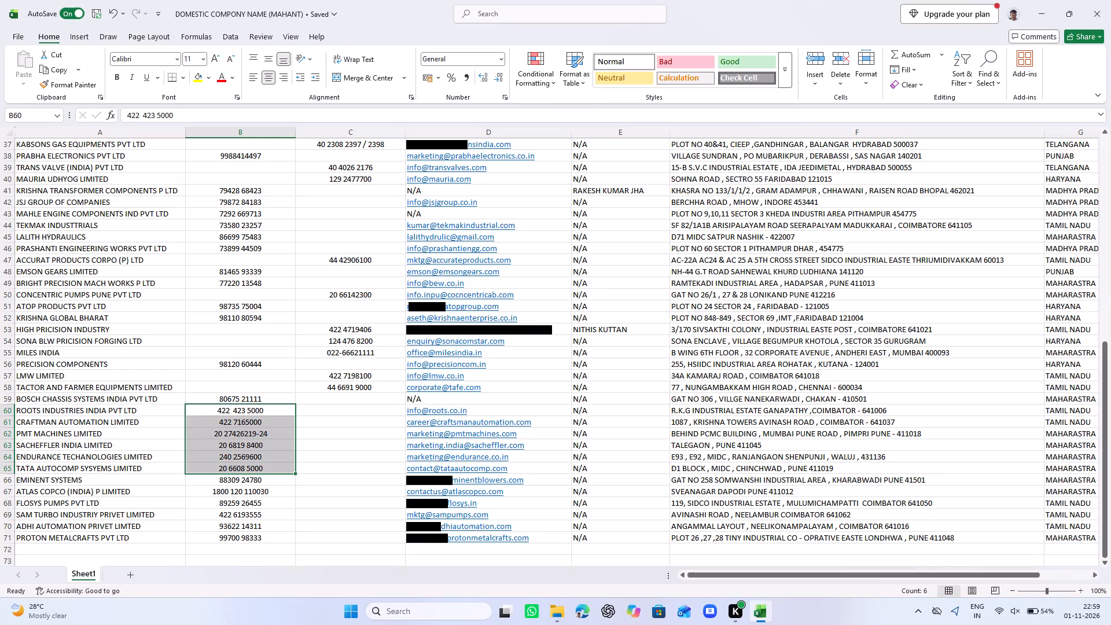
{"action": "left_click", "coordinate": [264, 468]}
{"action": "left_click", "coordinate": [264, 468]}
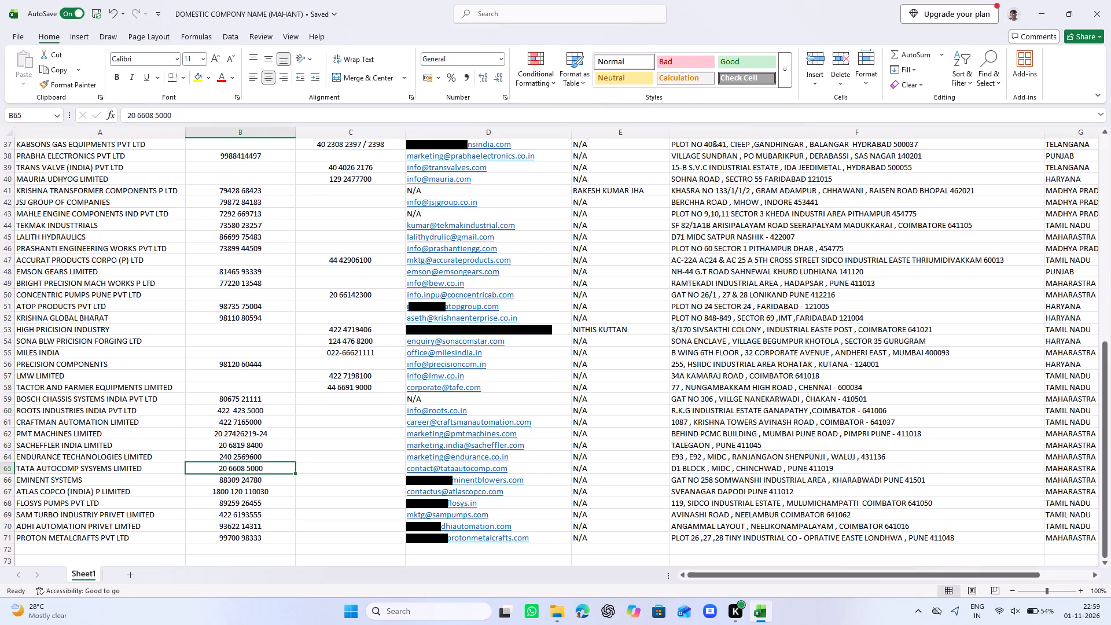
{"action": "left_click_drag", "start_coordinate": [274, 413], "coordinate": [275, 464]}
{"action": "right_click", "coordinate": [275, 464]}
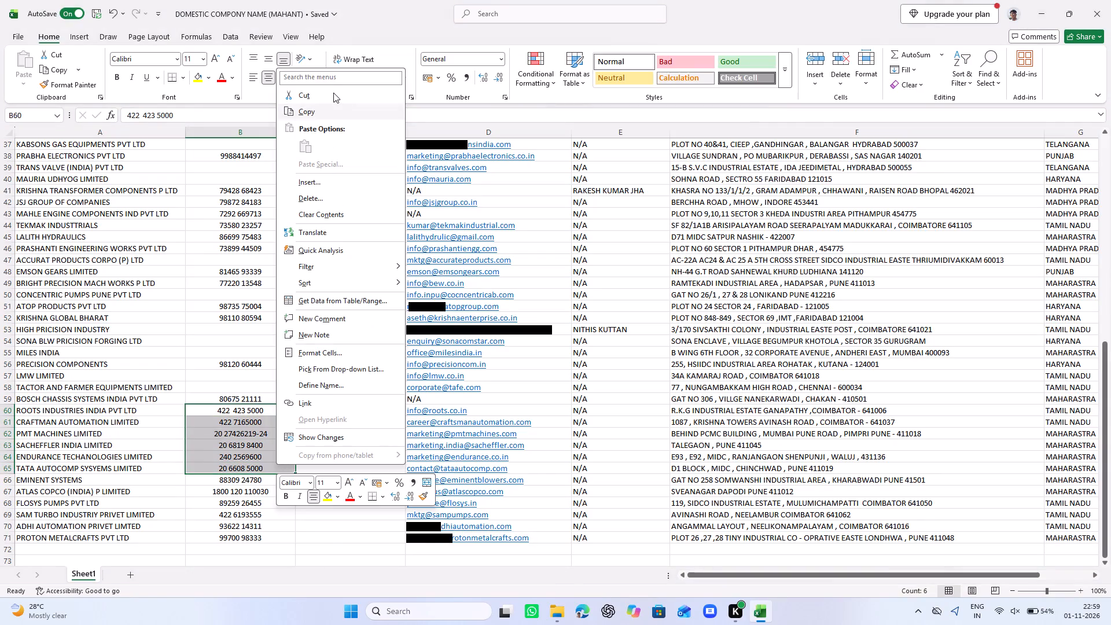
{"action": "left_click", "coordinate": [333, 93]}
{"action": "left_click", "coordinate": [337, 410]}
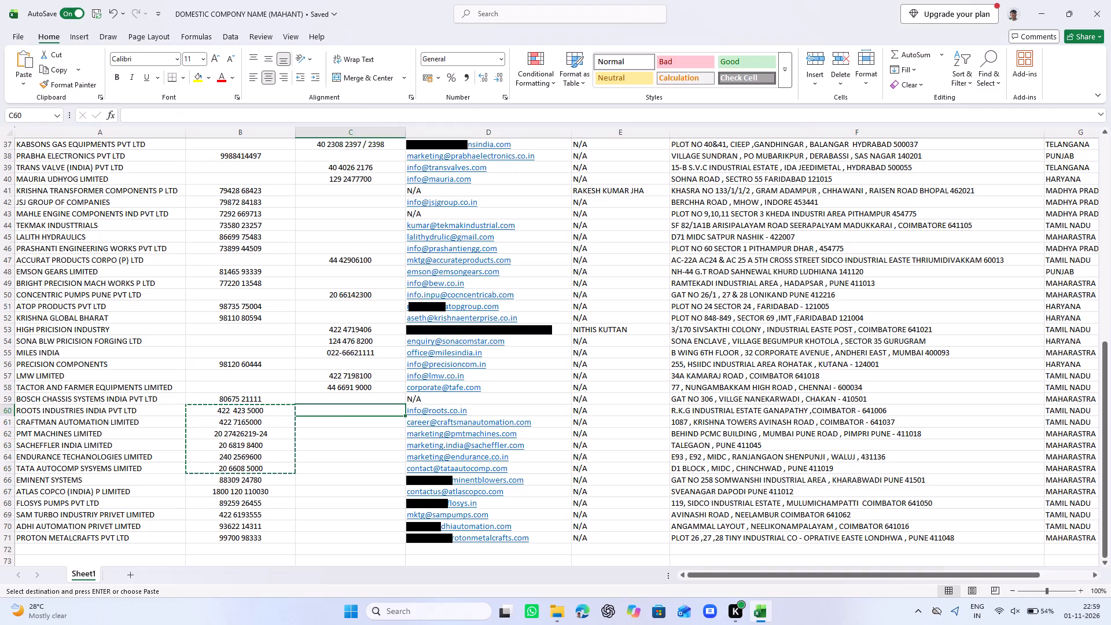
{"action": "right_click", "coordinate": [337, 410]}
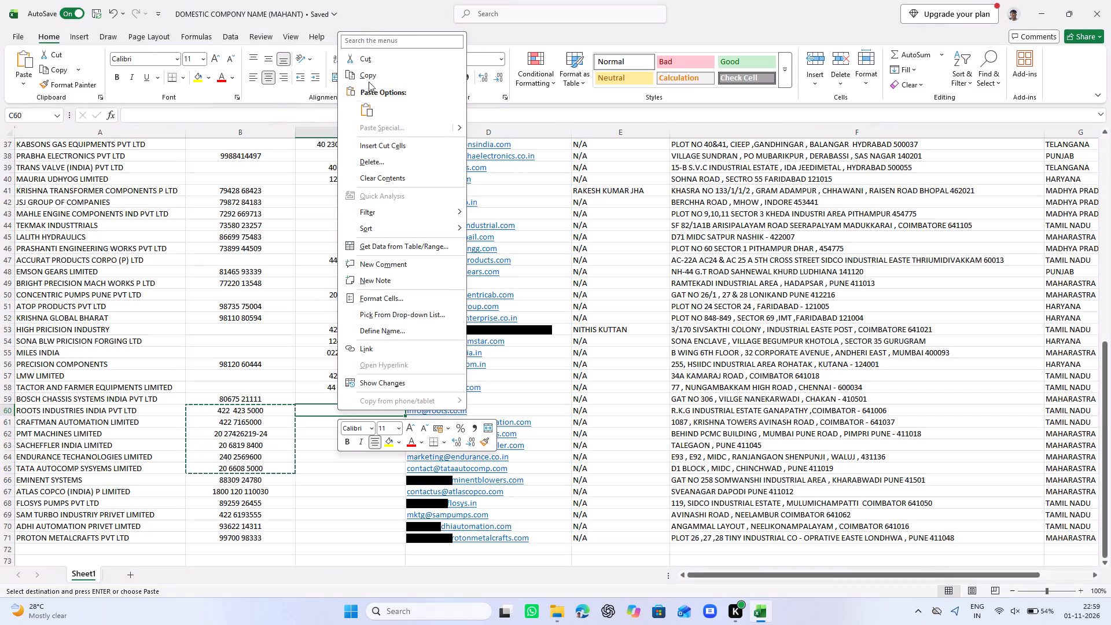
{"action": "left_click", "coordinate": [319, 409]}
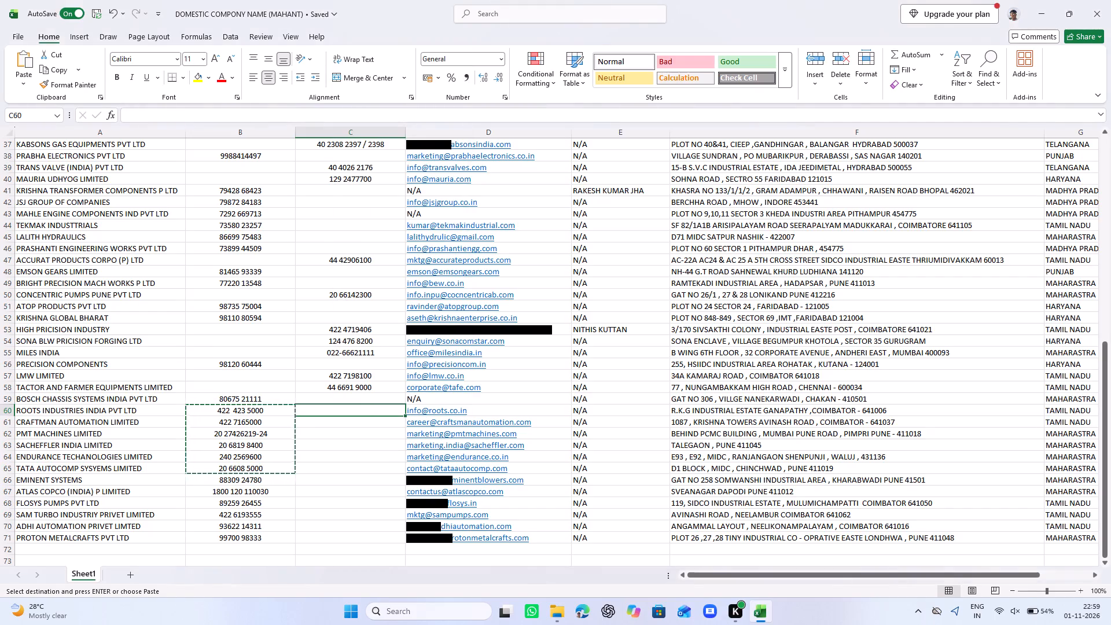
{"action": "key", "text": "ctrl+v"}
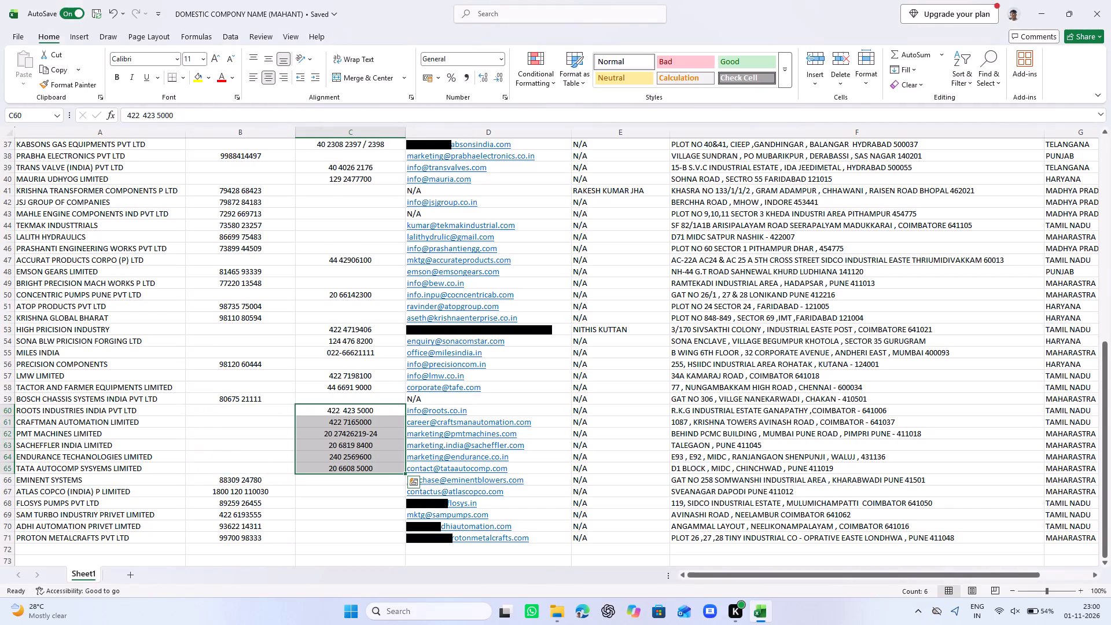
Move the ATLAS COPCO (INDIA) P LIMITED contact number from column B into column C of the same row.
{"action": "left_click", "coordinate": [256, 490]}
{"action": "right_click", "coordinate": [256, 490]}
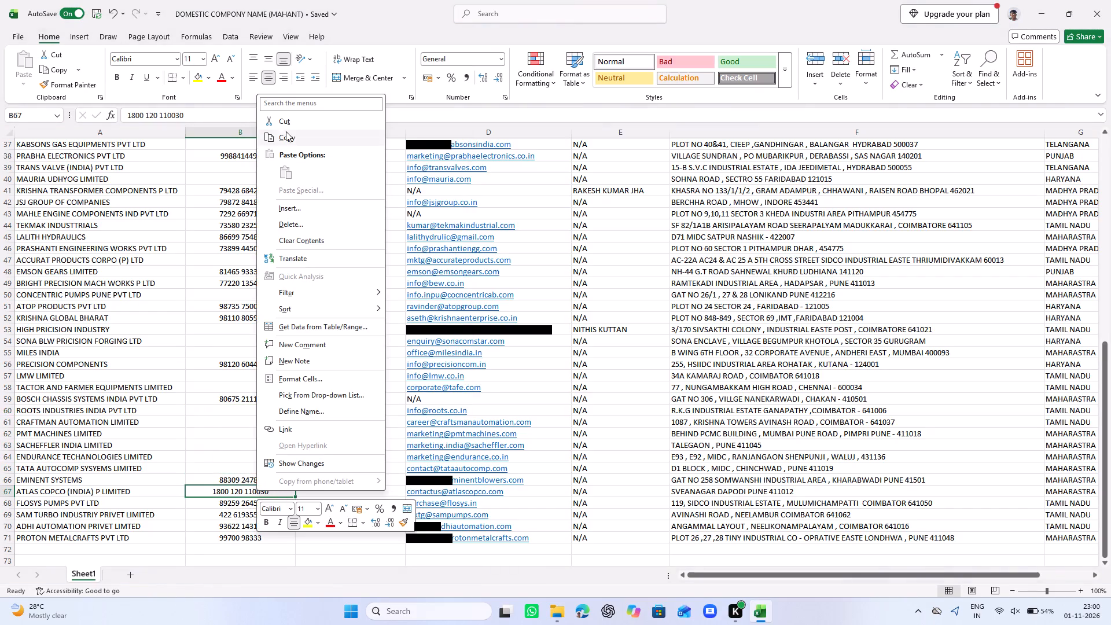
{"action": "left_click", "coordinate": [296, 124]}
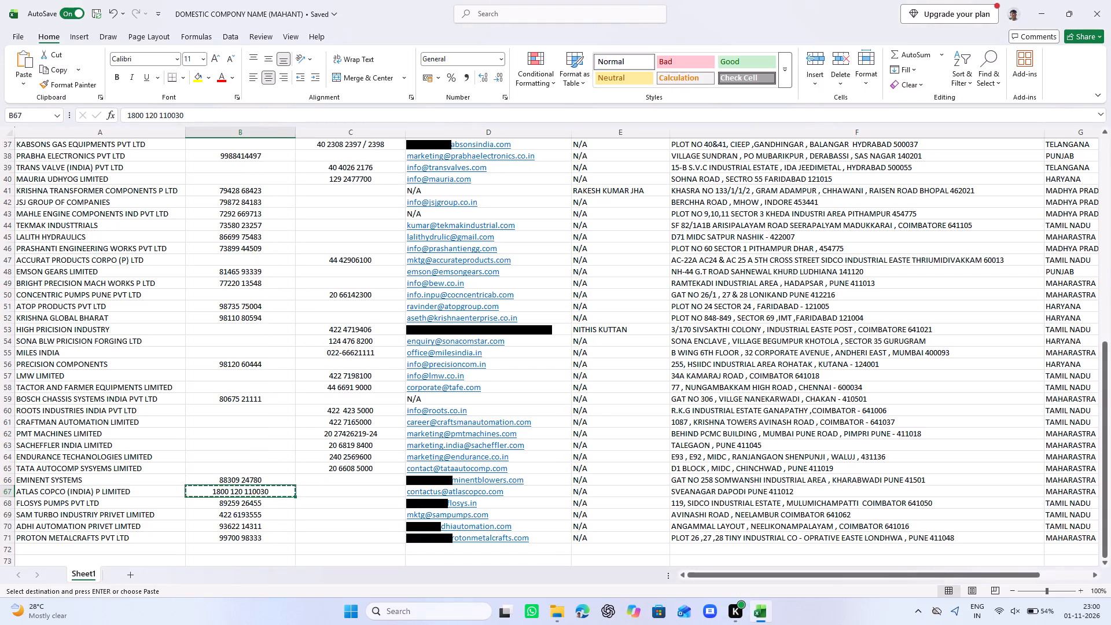
{"action": "left_click", "coordinate": [331, 495]}
{"action": "key", "text": "ctrl+v"}
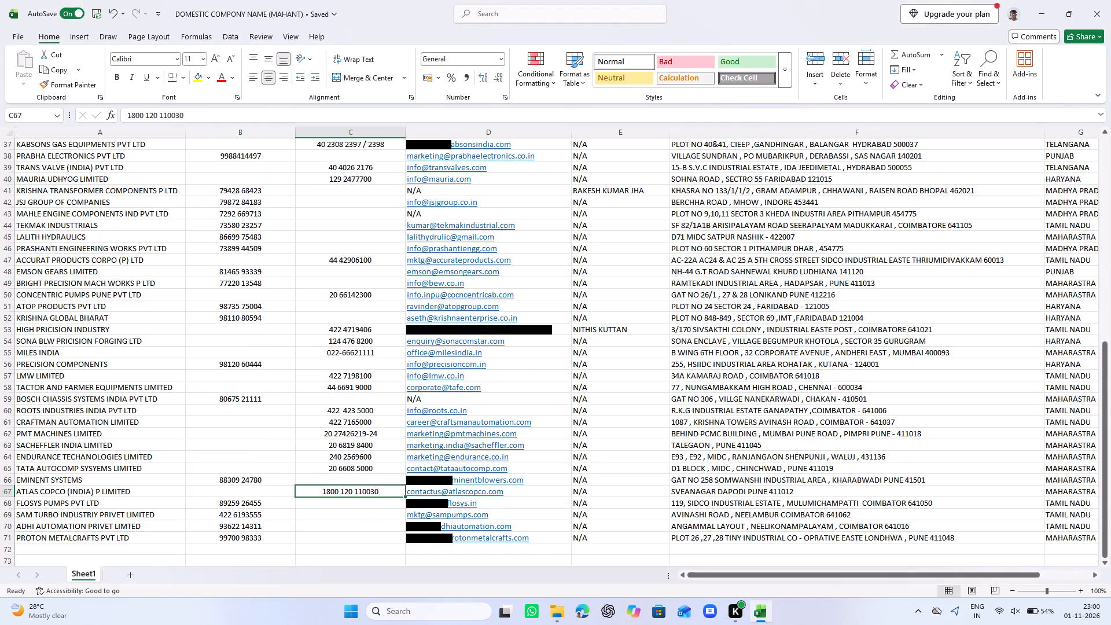
Move the SAM TURBO INDUSTRIY PRIVET LIMITED contact number from column B into column C of the same row.
{"action": "left_click", "coordinate": [270, 517]}
{"action": "right_click", "coordinate": [270, 517]}
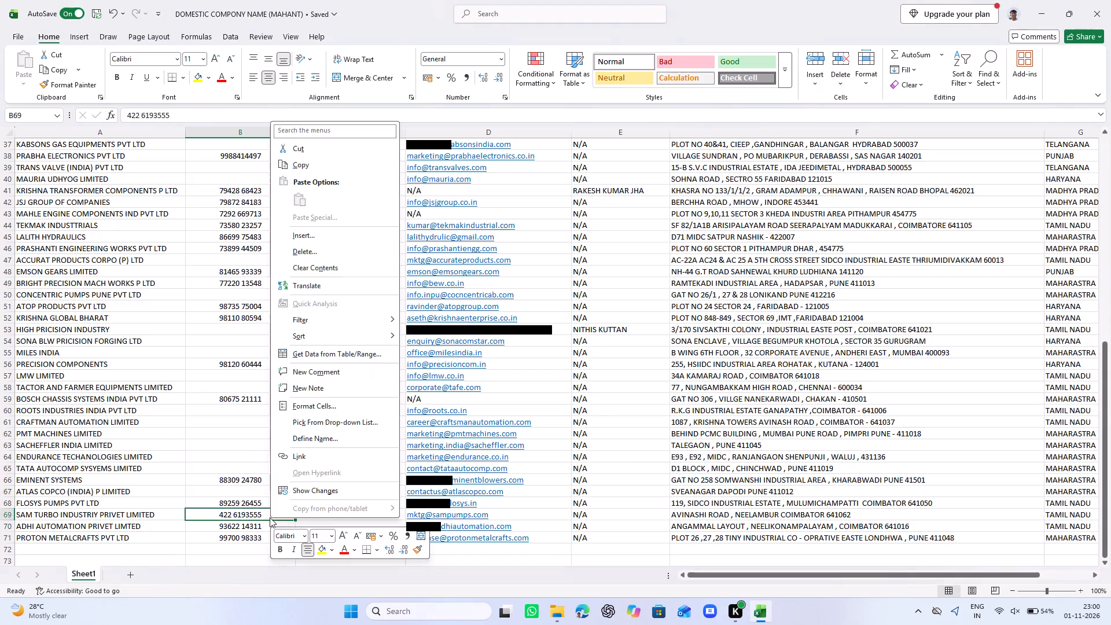
{"action": "left_click", "coordinate": [312, 150]}
{"action": "left_click", "coordinate": [349, 515]}
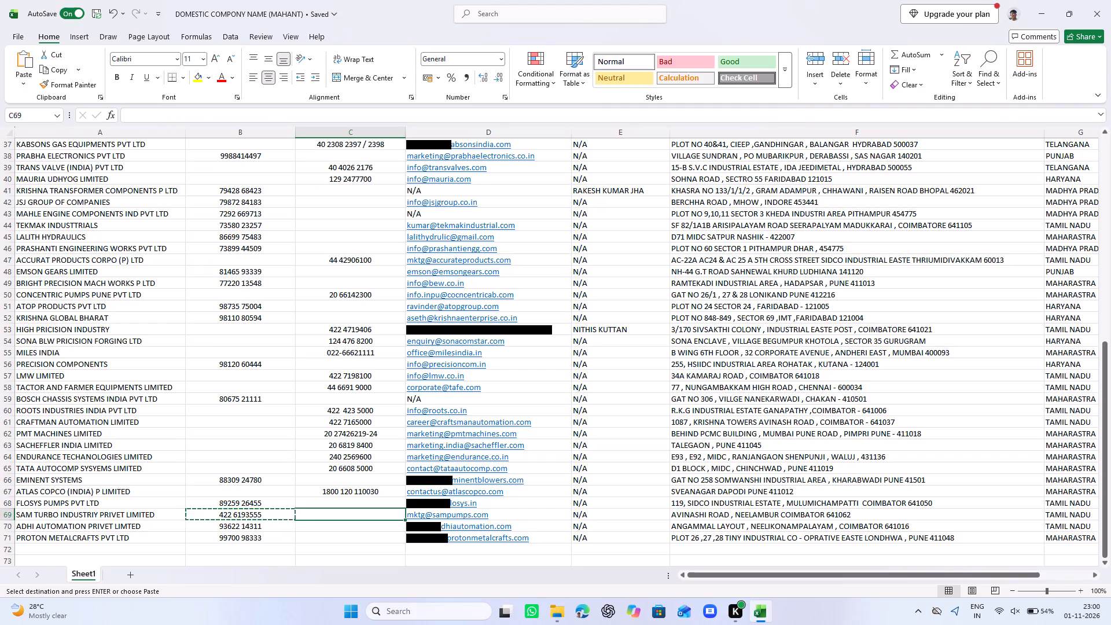
{"action": "key", "text": "ctrl+v"}
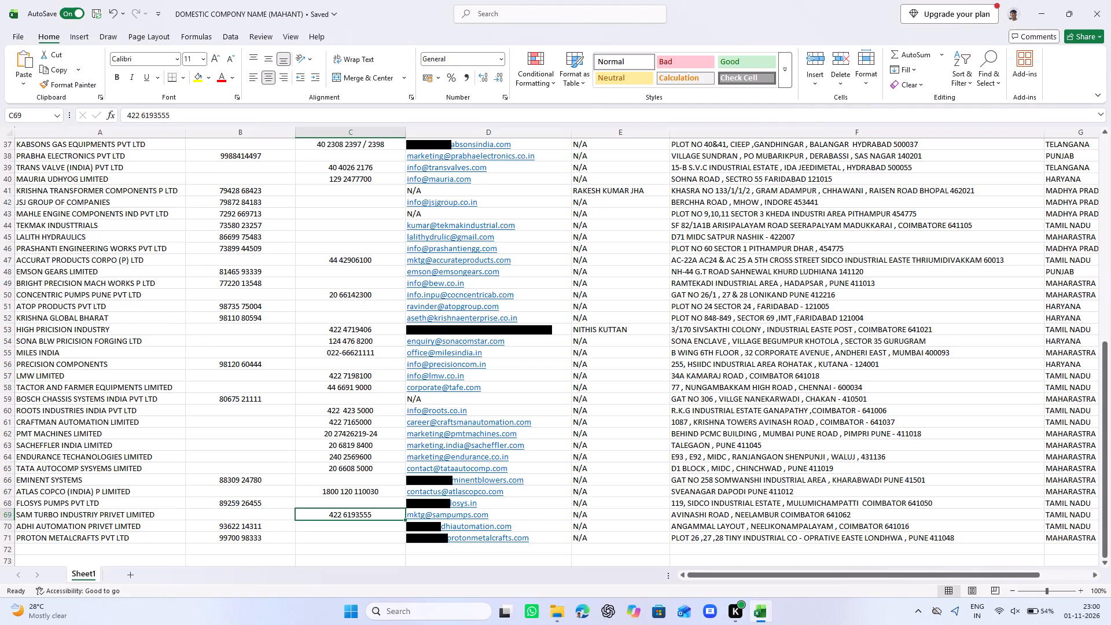
Centre the contents of the contact-name, address and state columns (E, F and G) horizontally.
{"action": "right_click", "coordinate": [619, 135]}
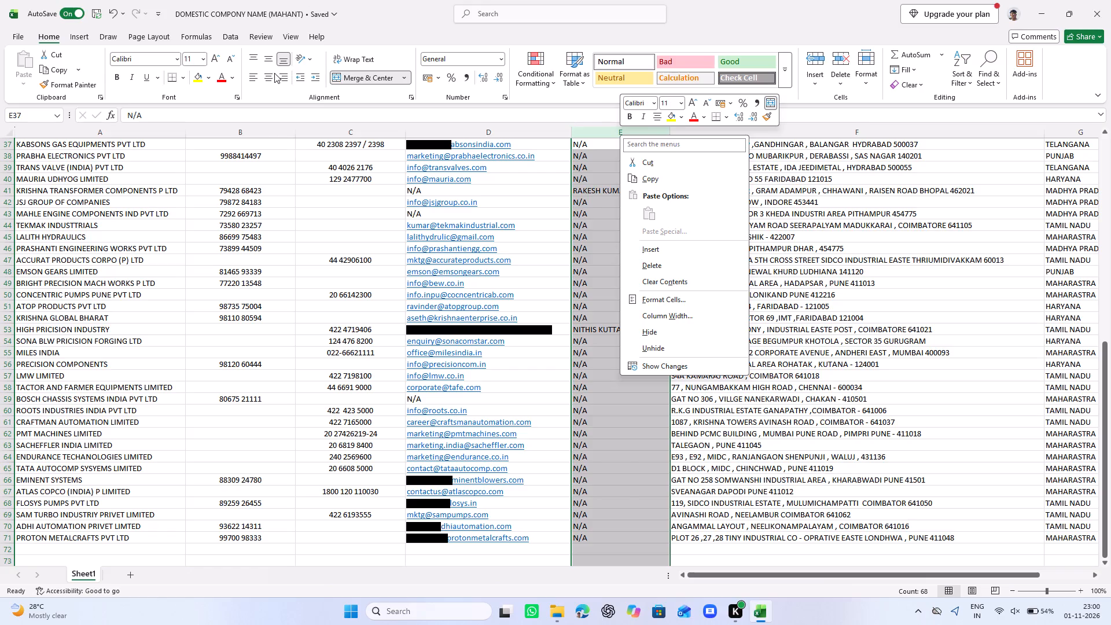
{"action": "left_click", "coordinate": [274, 73]}
{"action": "left_click", "coordinate": [608, 389]}
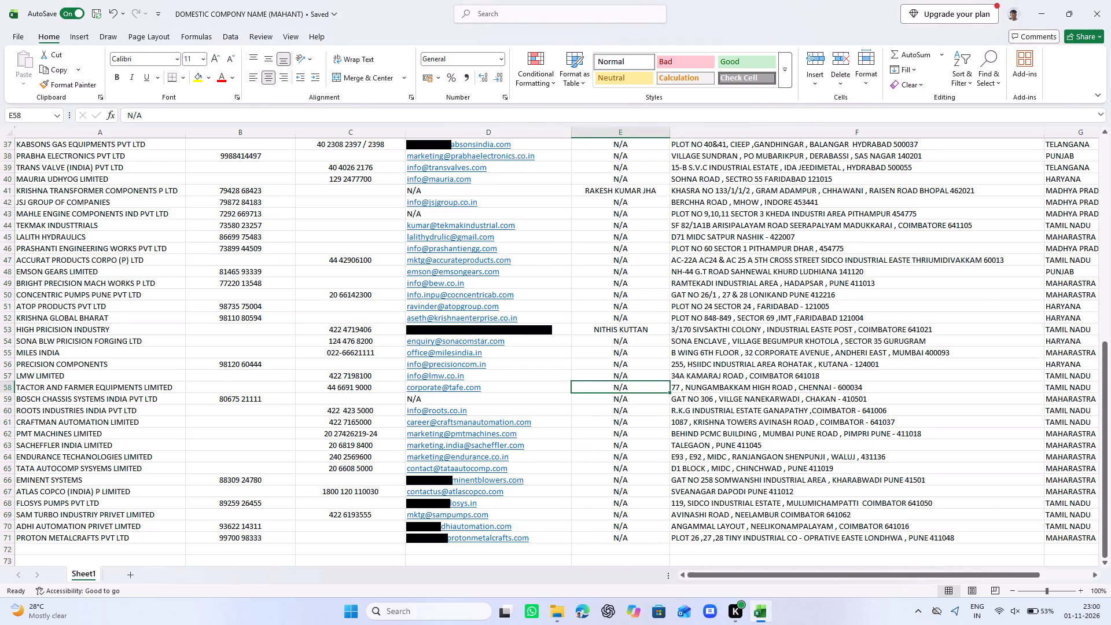
{"action": "scroll", "coordinate": [608, 389], "scroll_direction": "left", "scroll_amount": 2}
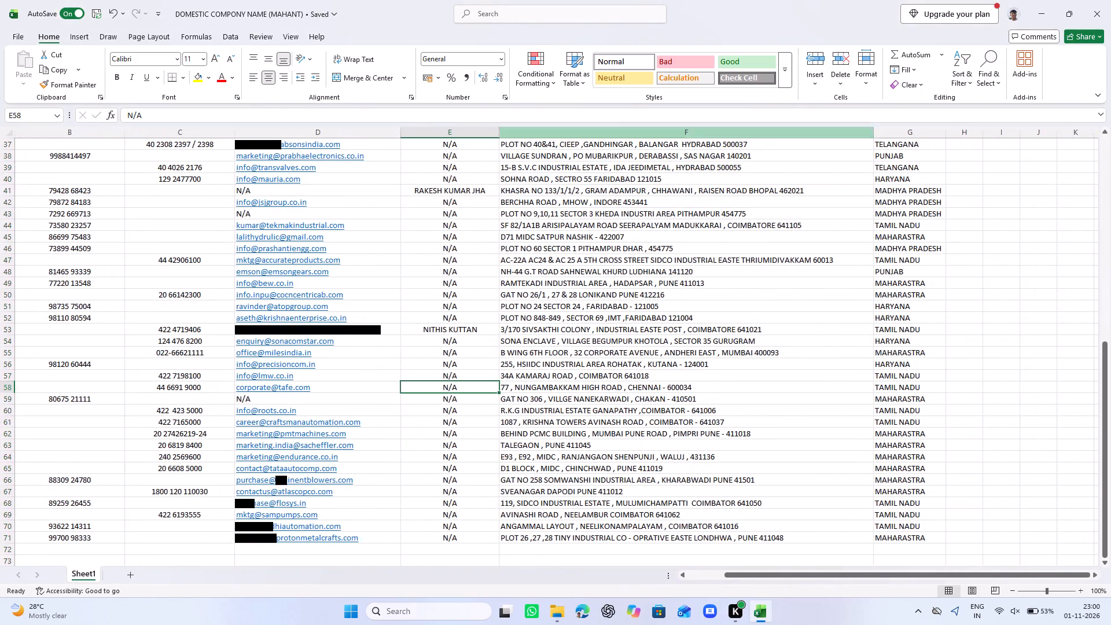
{"action": "right_click", "coordinate": [674, 137]}
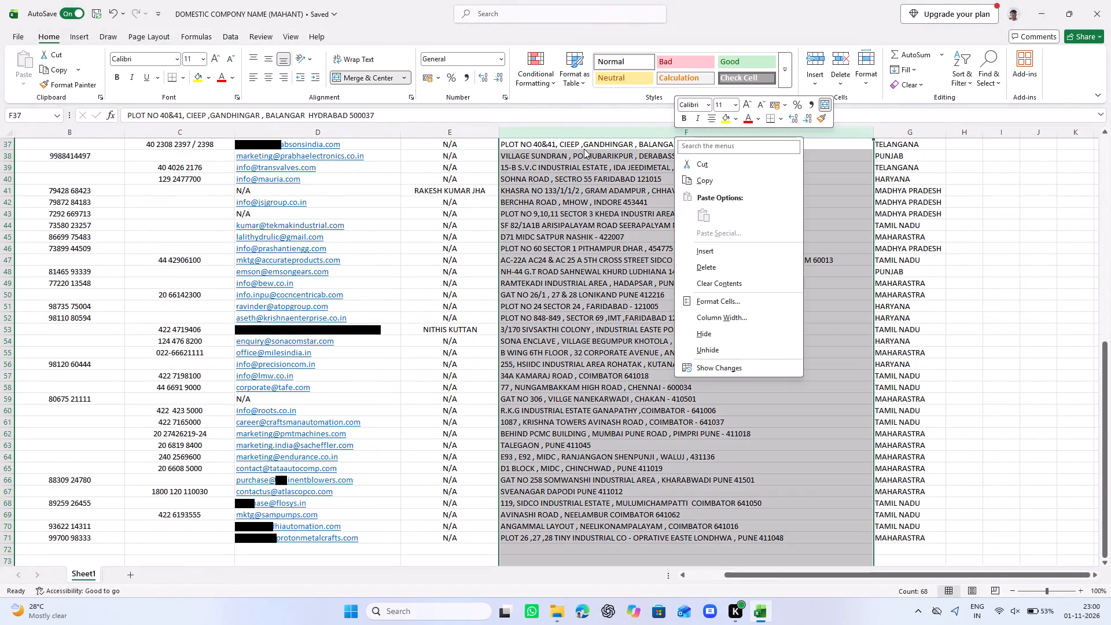
{"action": "left_click", "coordinate": [271, 75]}
{"action": "left_click", "coordinate": [692, 396]}
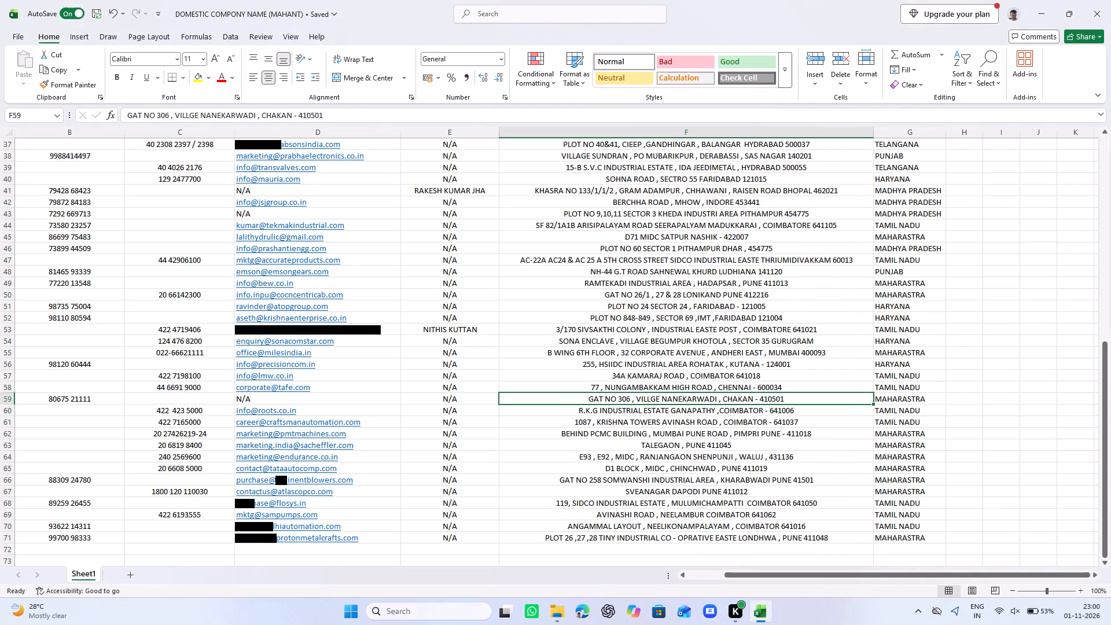
{"action": "scroll", "coordinate": [692, 396], "scroll_direction": "left", "scroll_amount": 3}
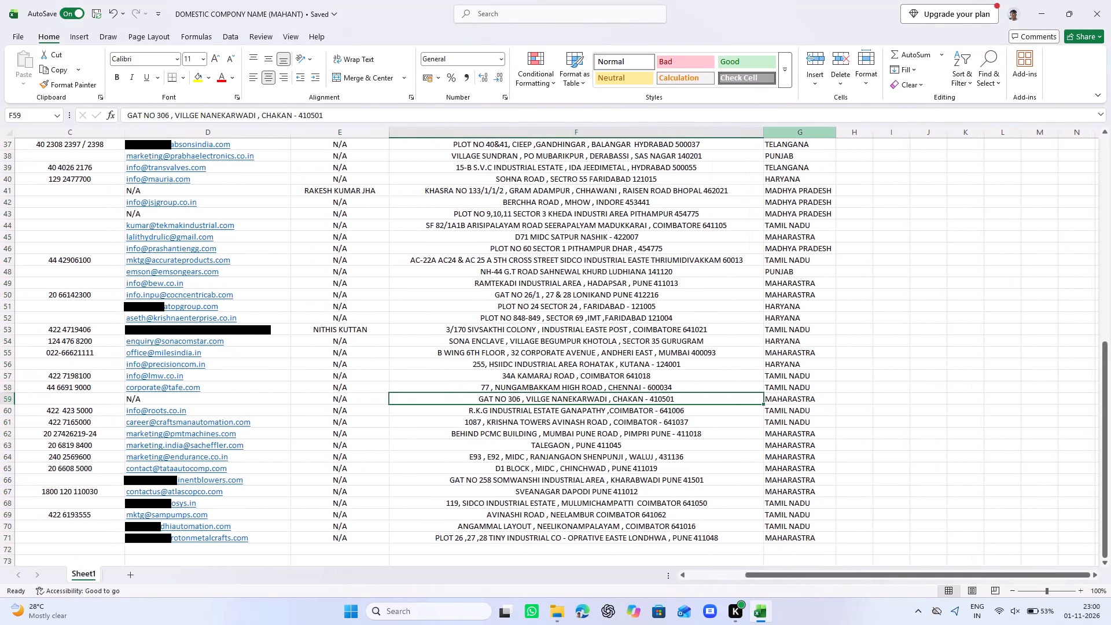
{"action": "right_click", "coordinate": [792, 135]}
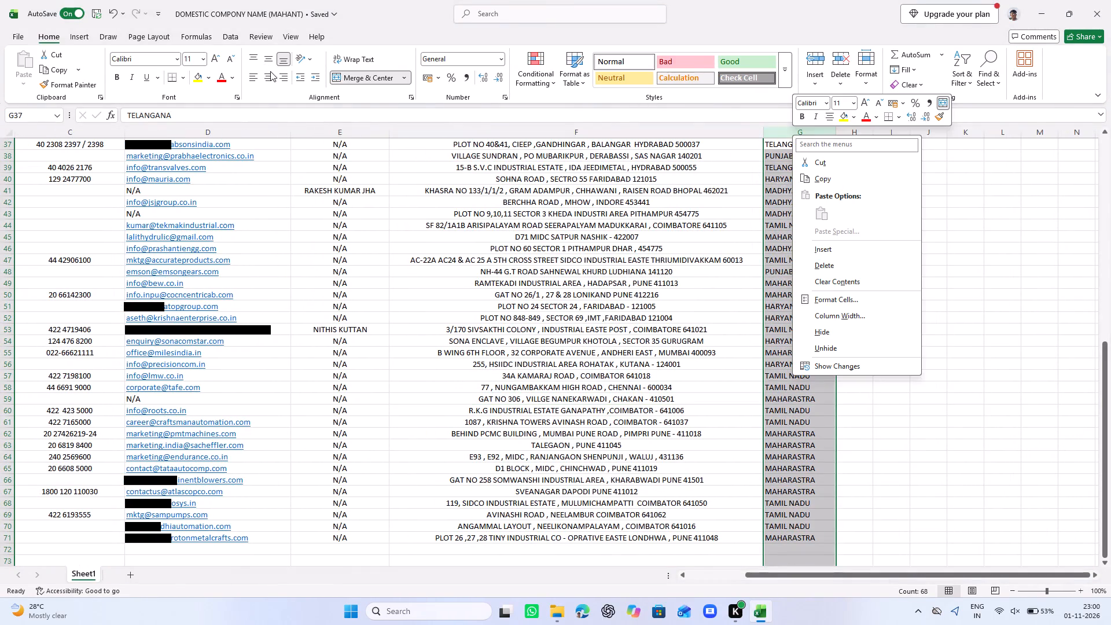
{"action": "left_click", "coordinate": [270, 73]}
{"action": "left_click", "coordinate": [570, 345]}
{"action": "scroll", "coordinate": [570, 345], "scroll_direction": "right", "scroll_amount": 8}
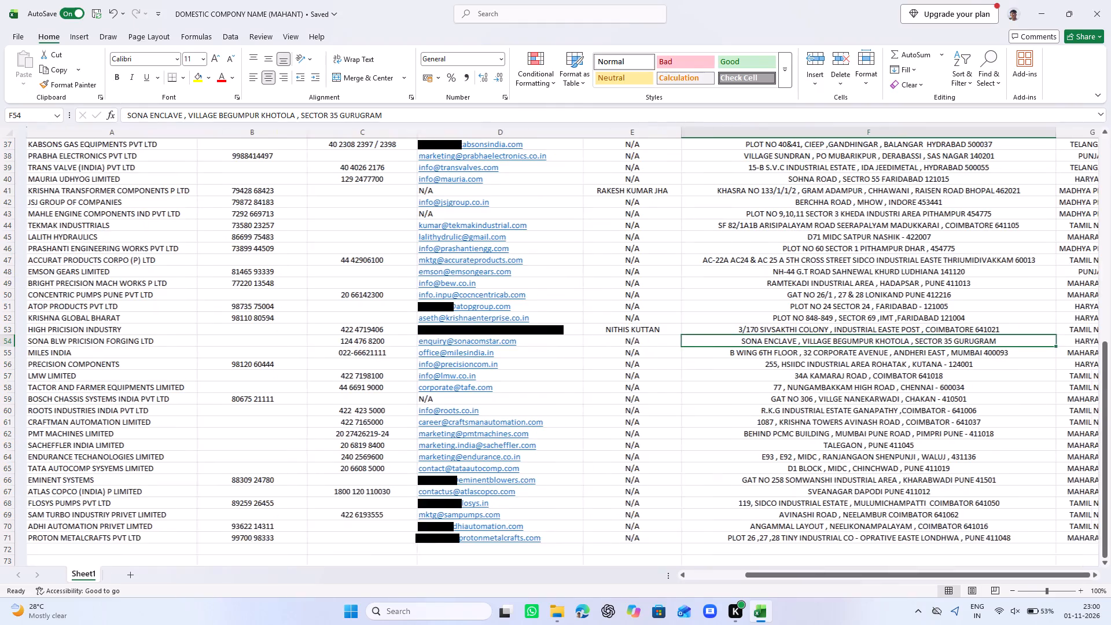
Centre the contents of the e-mail column (D) horizontally.
{"action": "right_click", "coordinate": [492, 133]}
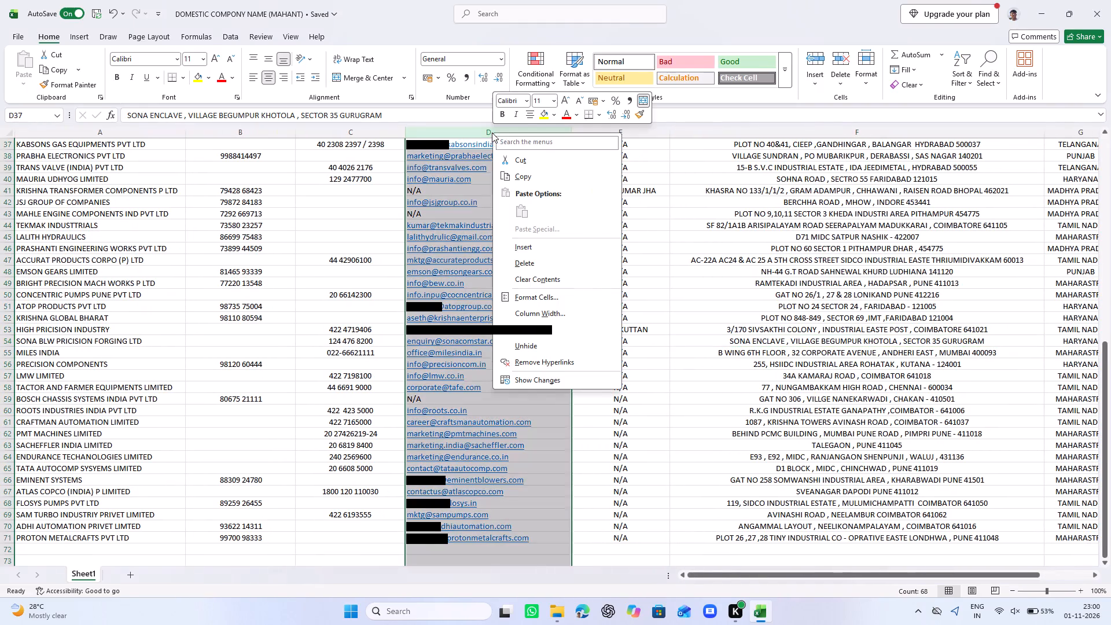
{"action": "left_click", "coordinate": [268, 76]}
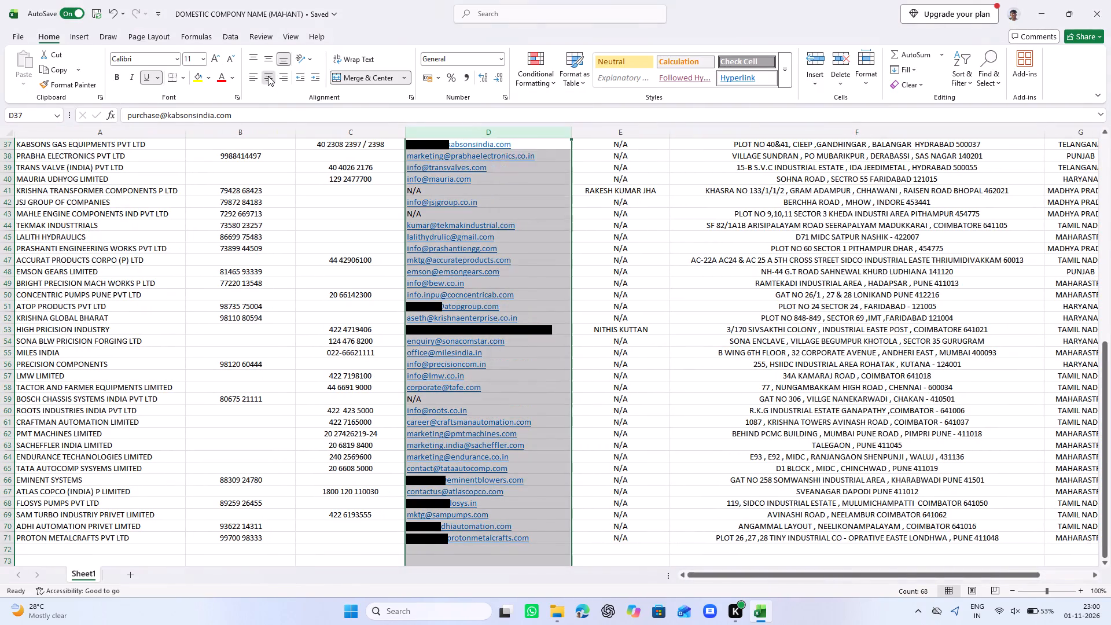
{"action": "left_click", "coordinate": [496, 433]}
{"action": "scroll", "coordinate": [496, 433], "scroll_direction": "down", "scroll_amount": 1}
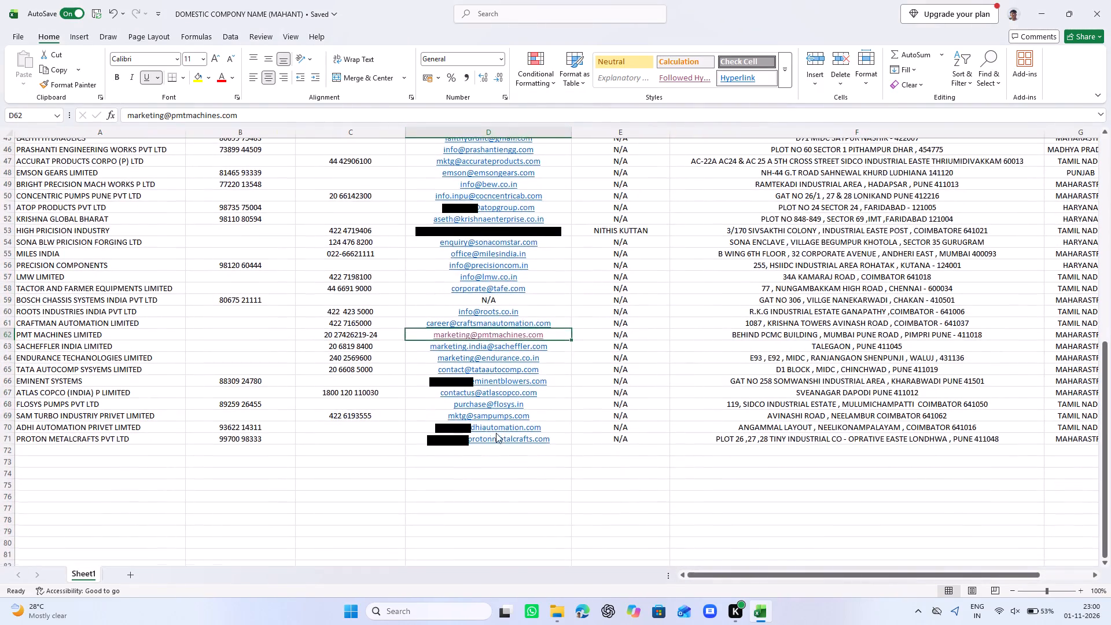
{"action": "scroll", "coordinate": [496, 433], "scroll_direction": "down", "scroll_amount": 1}
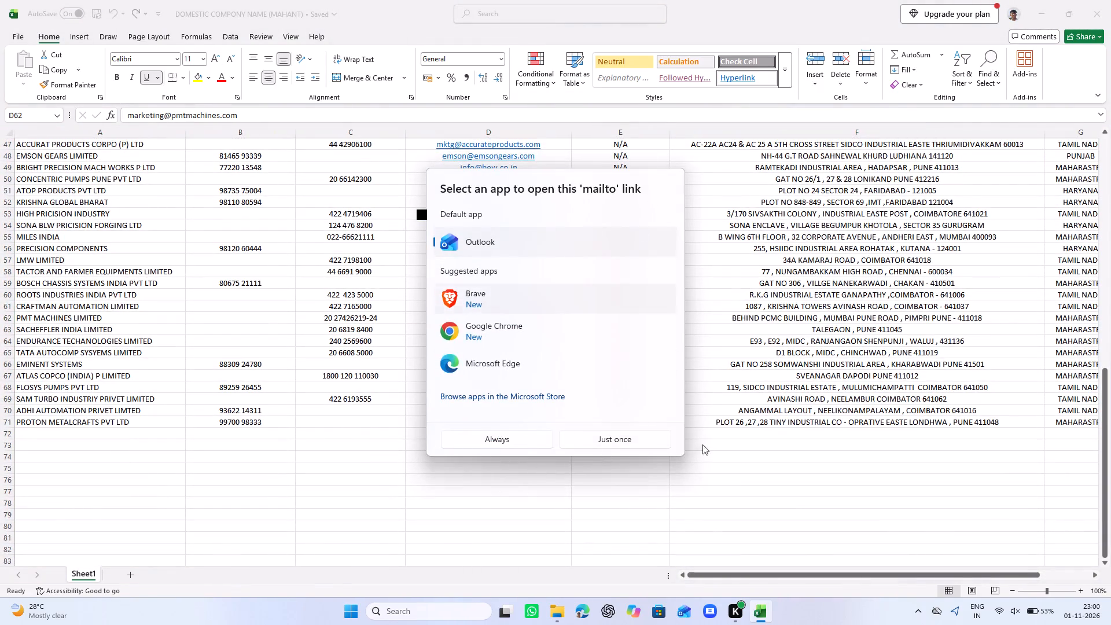
{"action": "left_click", "coordinate": [734, 547]}
{"action": "left_click", "coordinate": [671, 482]}
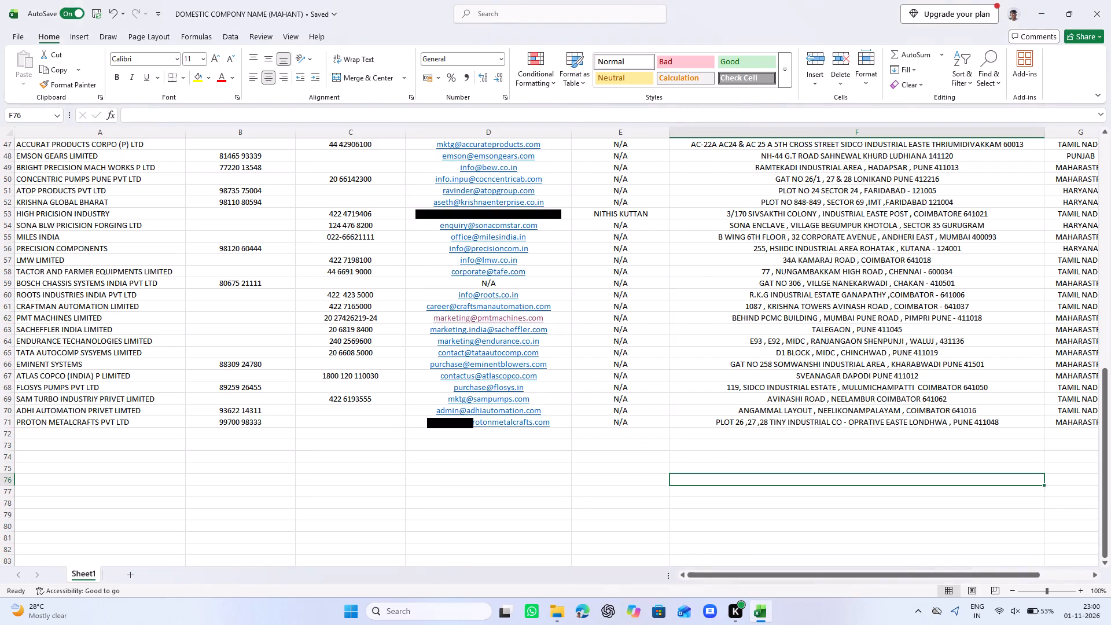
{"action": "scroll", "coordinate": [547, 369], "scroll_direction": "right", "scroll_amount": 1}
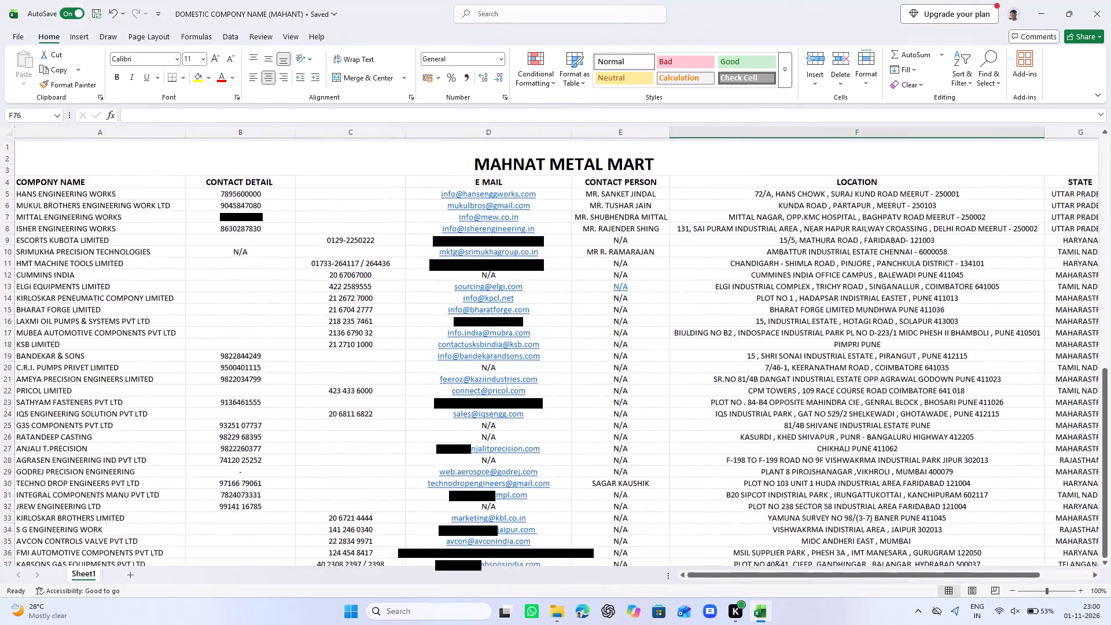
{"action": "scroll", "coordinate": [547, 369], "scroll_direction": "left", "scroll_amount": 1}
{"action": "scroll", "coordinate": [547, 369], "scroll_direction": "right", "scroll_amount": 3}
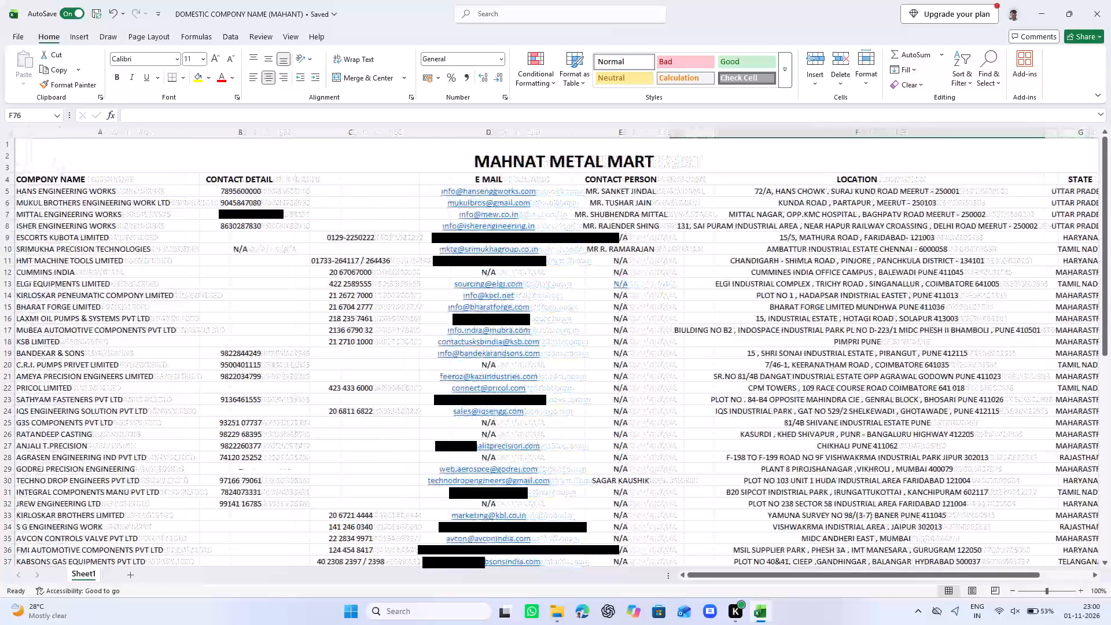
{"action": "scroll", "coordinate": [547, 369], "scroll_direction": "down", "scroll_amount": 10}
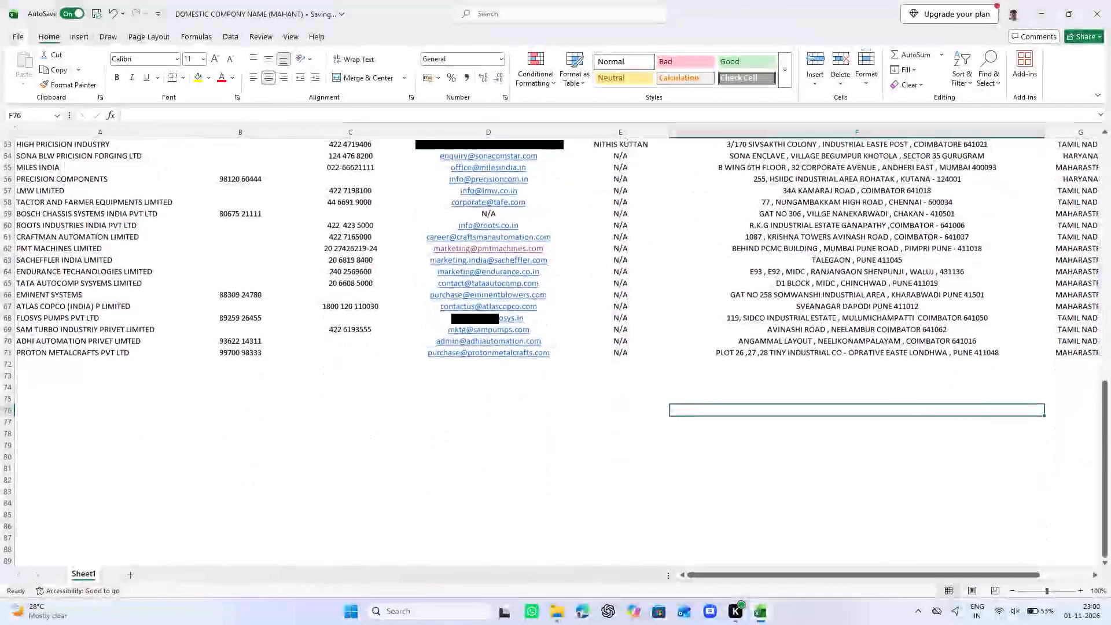
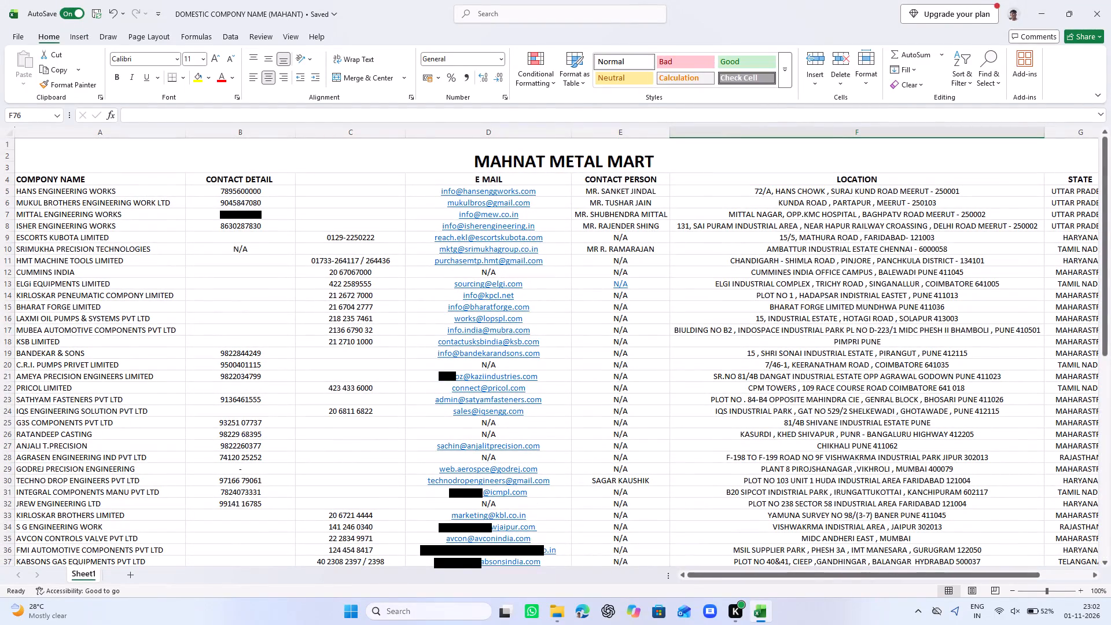
Look over the whole contact list, from the title and header row down to the last company entry and across its columns.
{"action": "scroll", "coordinate": [591, 330], "scroll_direction": "left", "scroll_amount": 4}
{"action": "scroll", "coordinate": [591, 330], "scroll_direction": "down", "scroll_amount": 6}
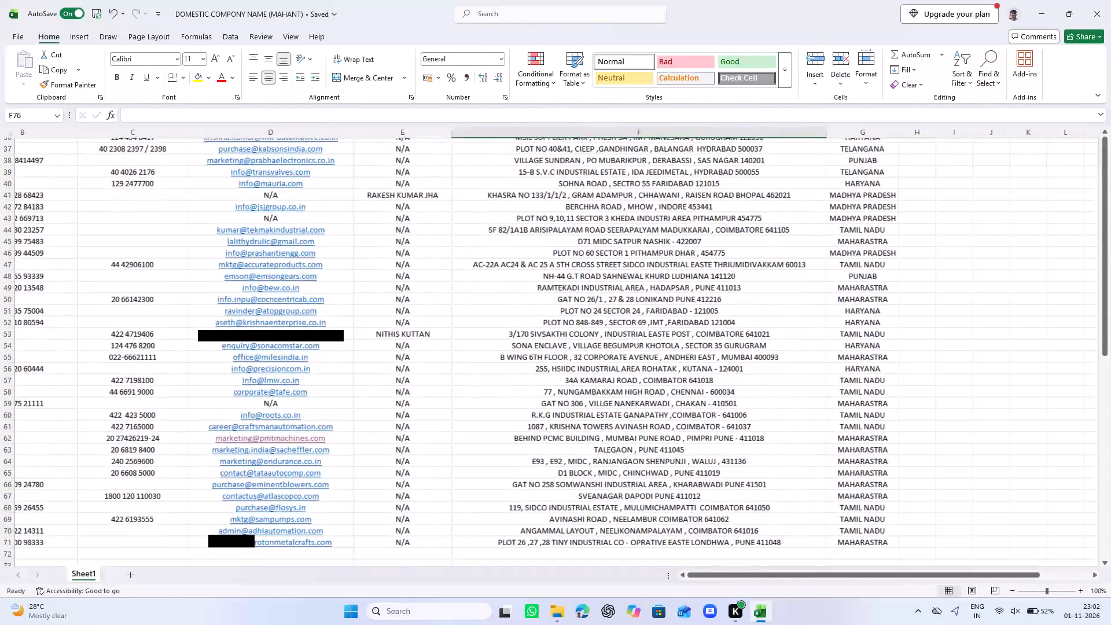
{"action": "scroll", "coordinate": [591, 330], "scroll_direction": "down", "scroll_amount": 1}
{"action": "scroll", "coordinate": [591, 330], "scroll_direction": "up", "scroll_amount": 5}
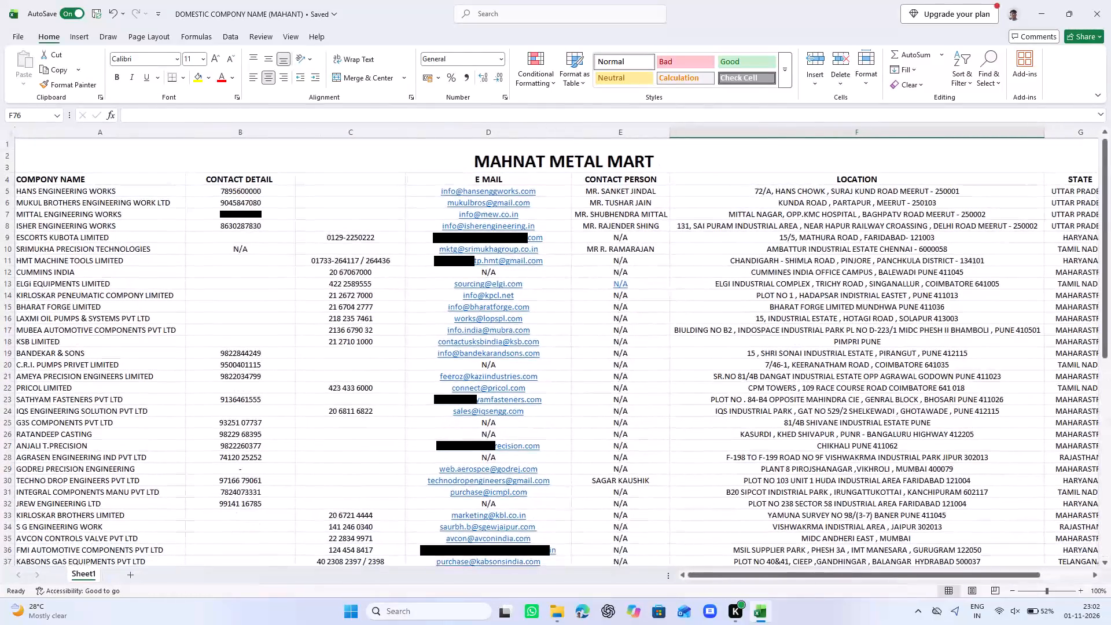
{"action": "scroll", "coordinate": [591, 330], "scroll_direction": "down", "scroll_amount": 1}
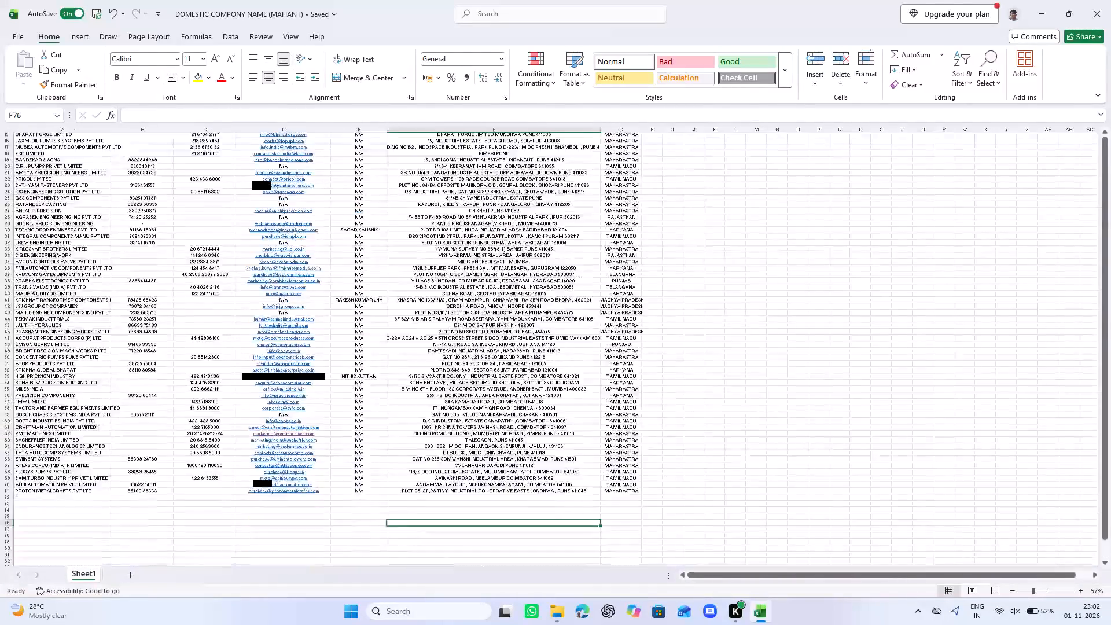
{"action": "scroll", "coordinate": [591, 330], "scroll_direction": "down", "scroll_amount": 3}
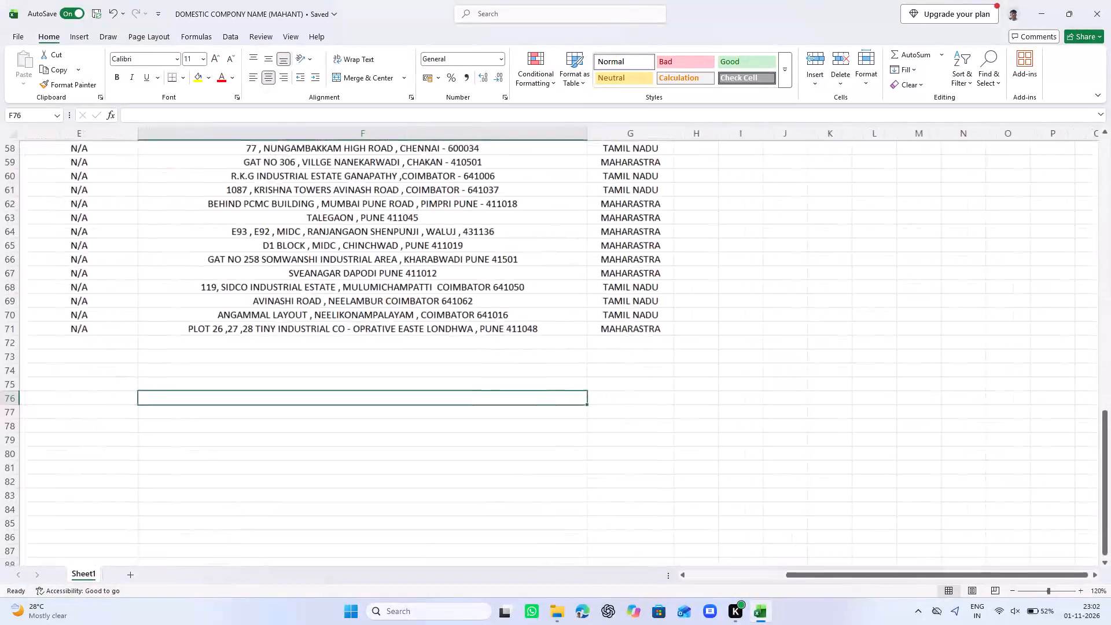
{"action": "scroll", "coordinate": [591, 330], "scroll_direction": "right", "scroll_amount": 4}
{"action": "scroll", "coordinate": [591, 330], "scroll_direction": "up", "scroll_amount": 15}
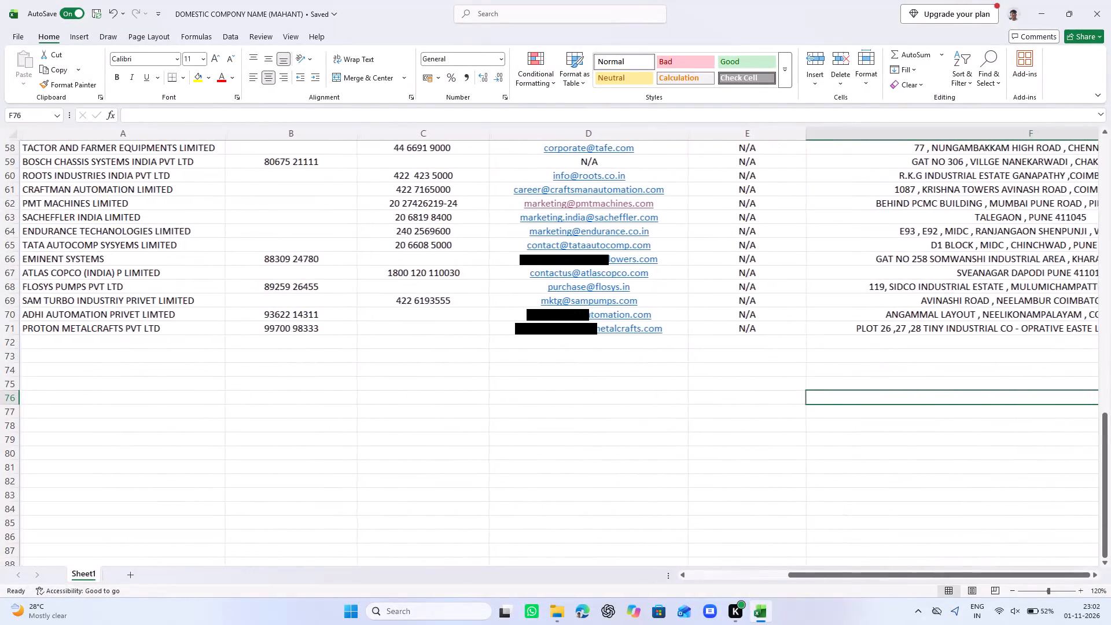
{"action": "scroll", "coordinate": [281, 328], "scroll_direction": "up", "scroll_amount": 9}
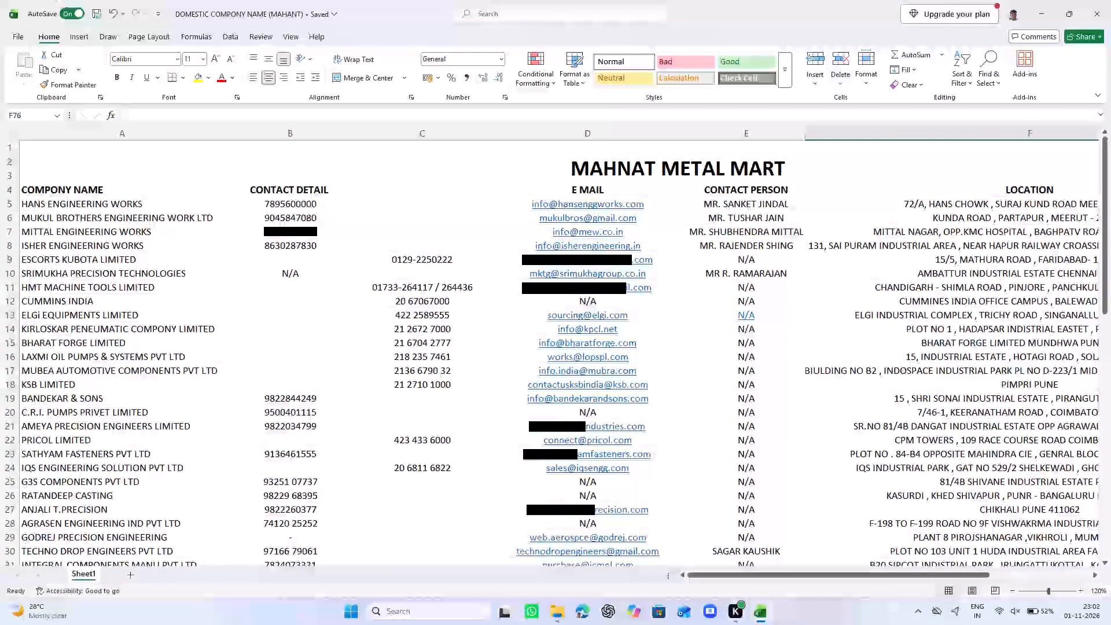
{"action": "scroll", "coordinate": [281, 328], "scroll_direction": "down", "scroll_amount": 7}
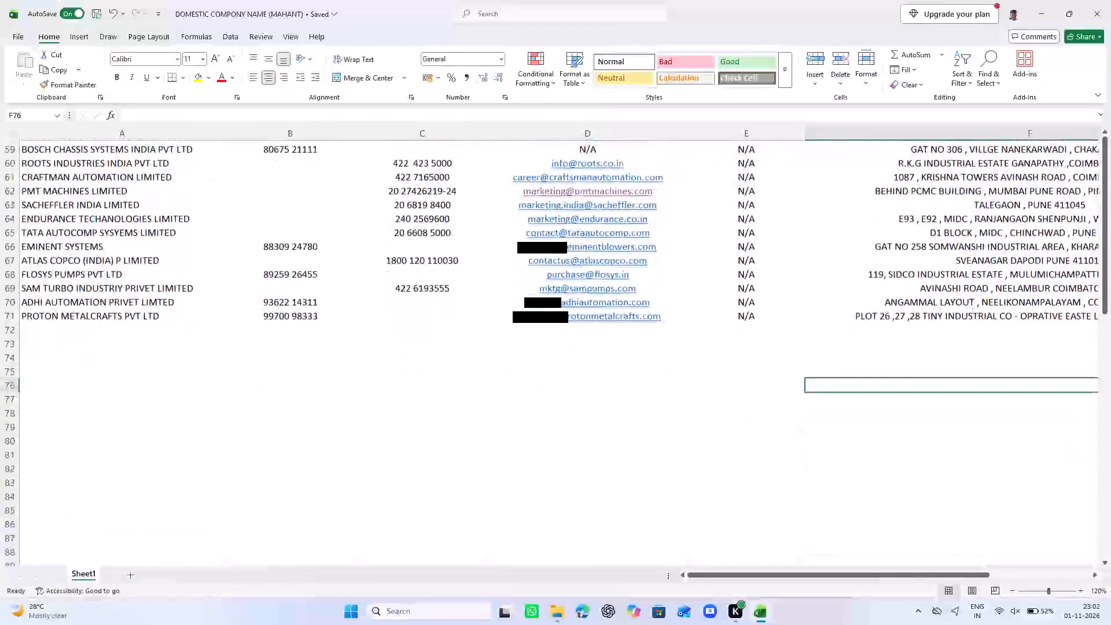
{"action": "scroll", "coordinate": [281, 328], "scroll_direction": "down", "scroll_amount": 1}
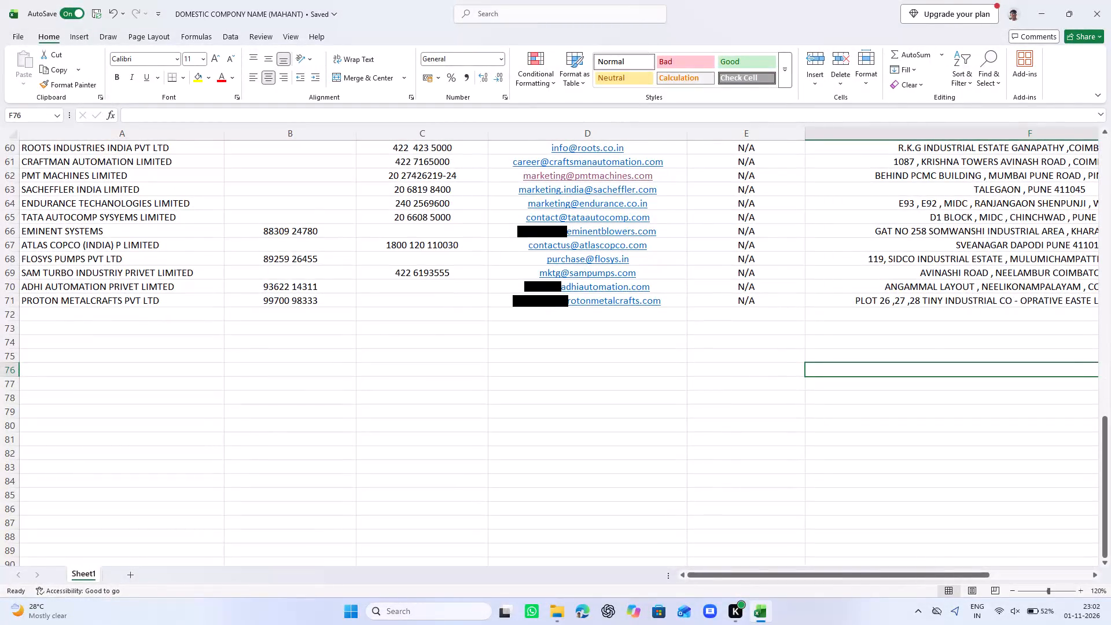
Add a new company, MULTITECH COMPONENTS PVT LTD, in the company name column of row 72, below PROTON METALCRAFTS PVT LTD.
{"action": "left_click", "coordinate": [152, 315]}
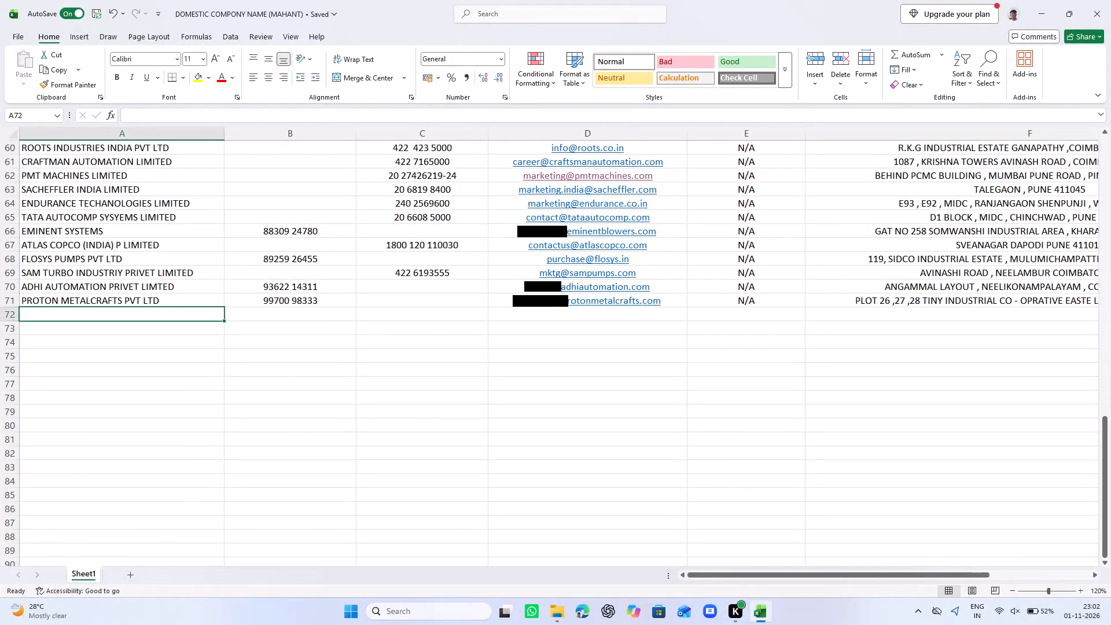
{"action": "scroll", "coordinate": [152, 315], "scroll_direction": "up", "scroll_amount": 8}
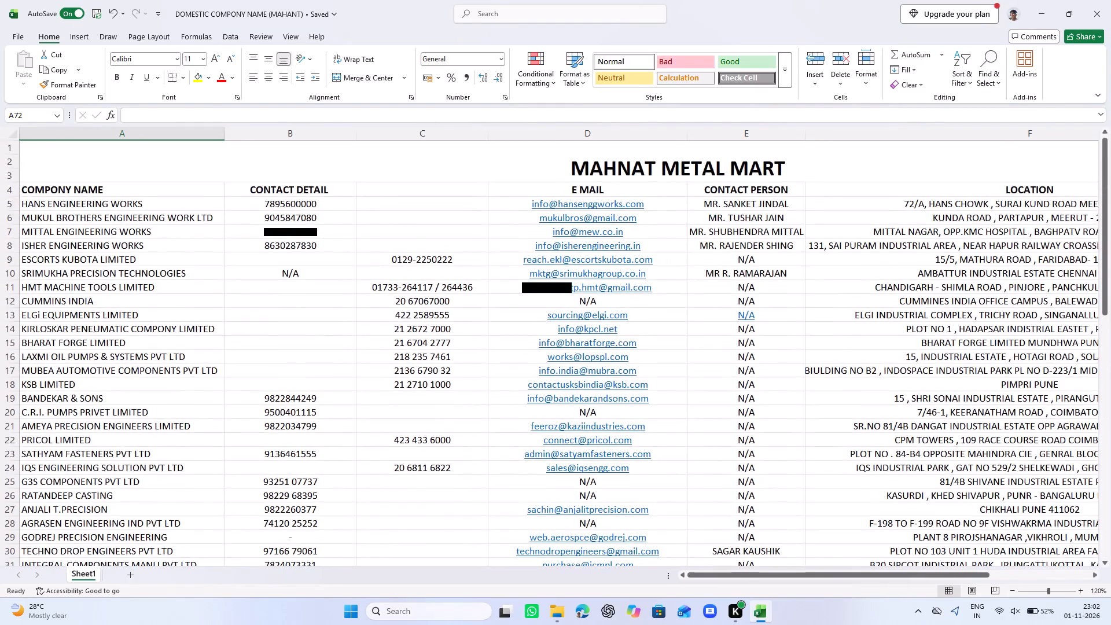
{"action": "scroll", "coordinate": [152, 315], "scroll_direction": "left", "scroll_amount": 1}
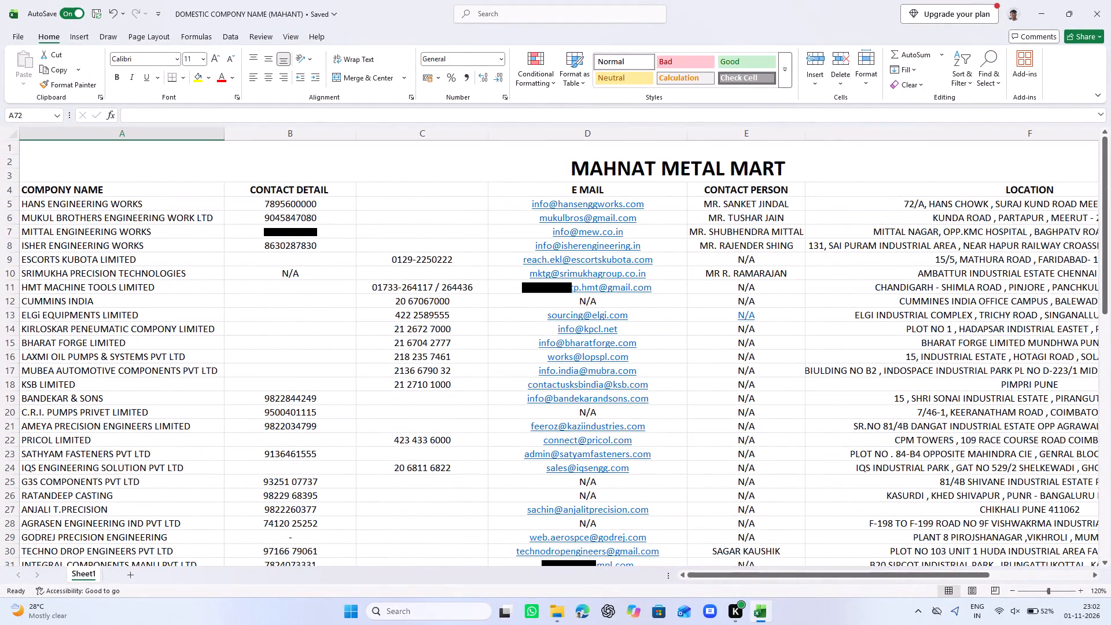
{"action": "scroll", "coordinate": [170, 339], "scroll_direction": "down", "scroll_amount": 7}
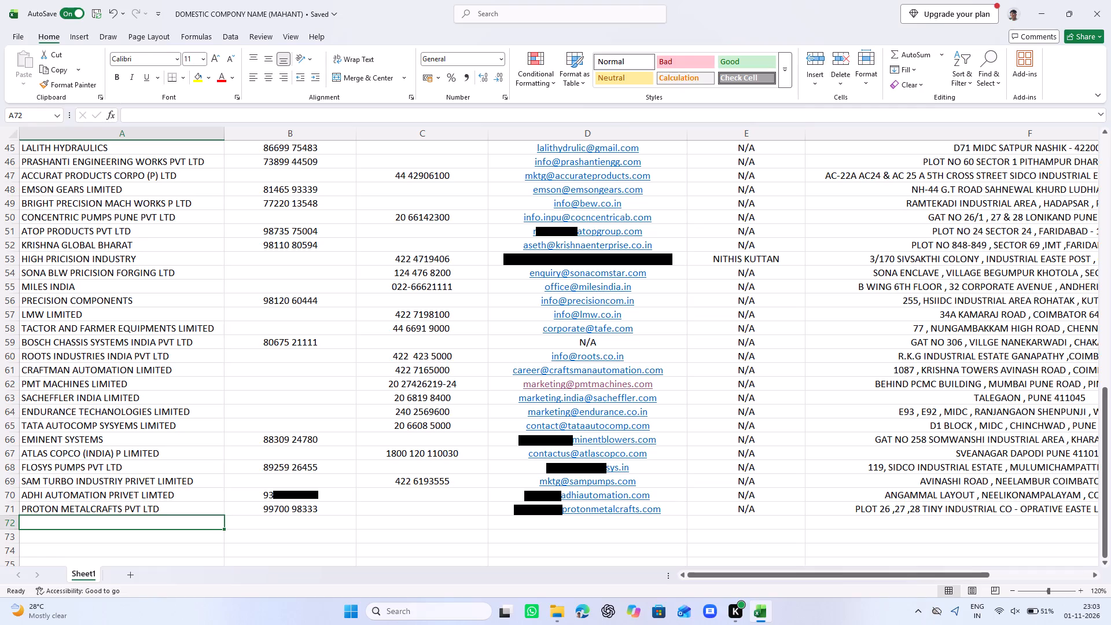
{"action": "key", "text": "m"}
{"action": "key", "text": "BackSpace"}
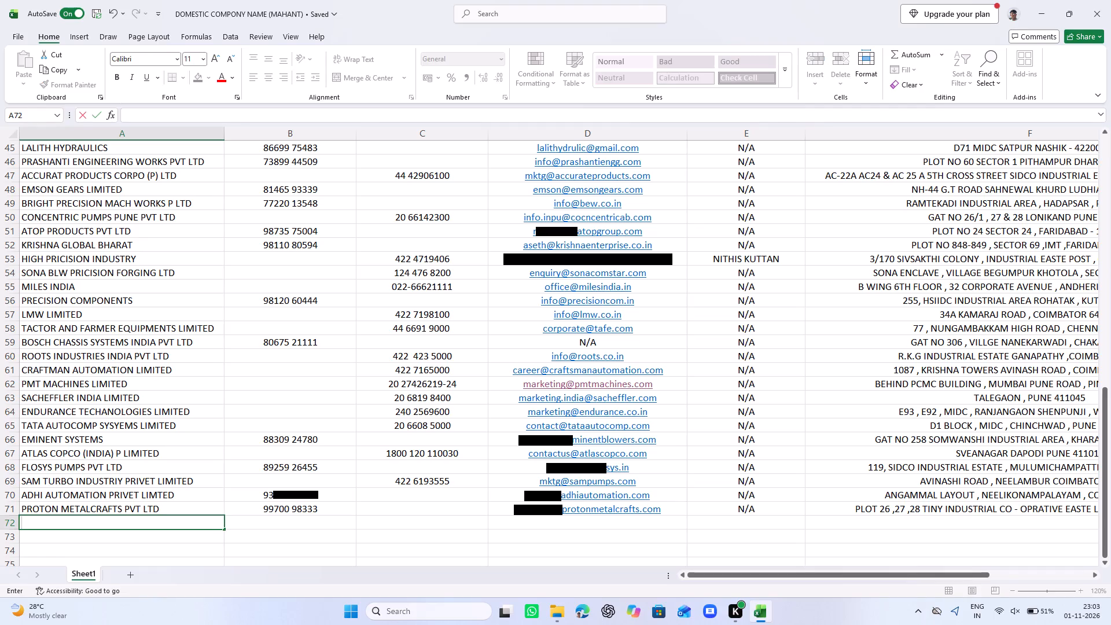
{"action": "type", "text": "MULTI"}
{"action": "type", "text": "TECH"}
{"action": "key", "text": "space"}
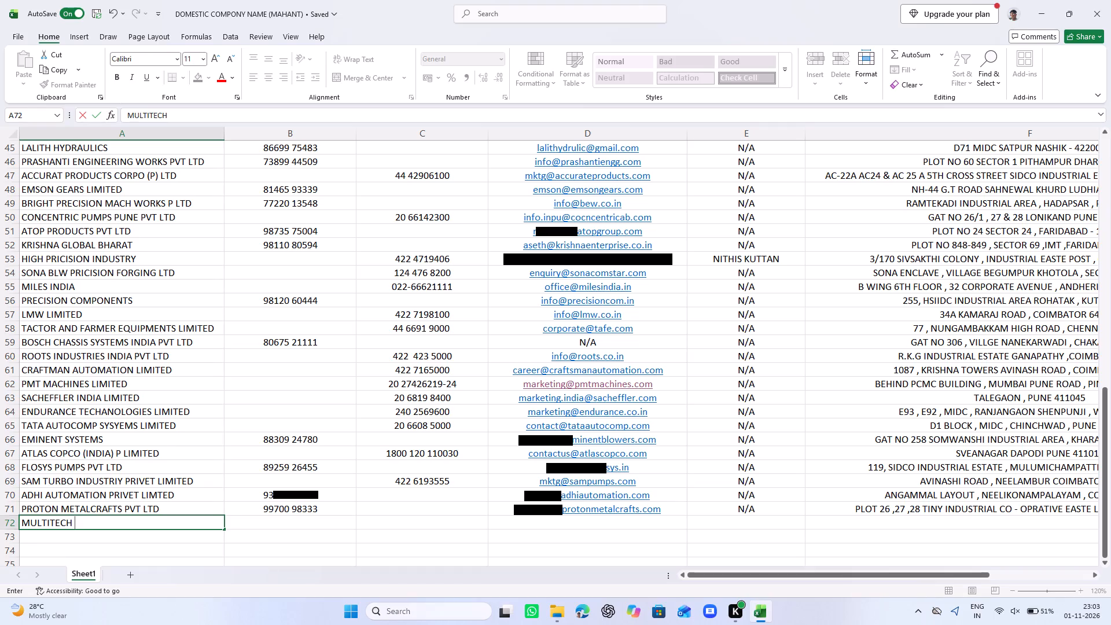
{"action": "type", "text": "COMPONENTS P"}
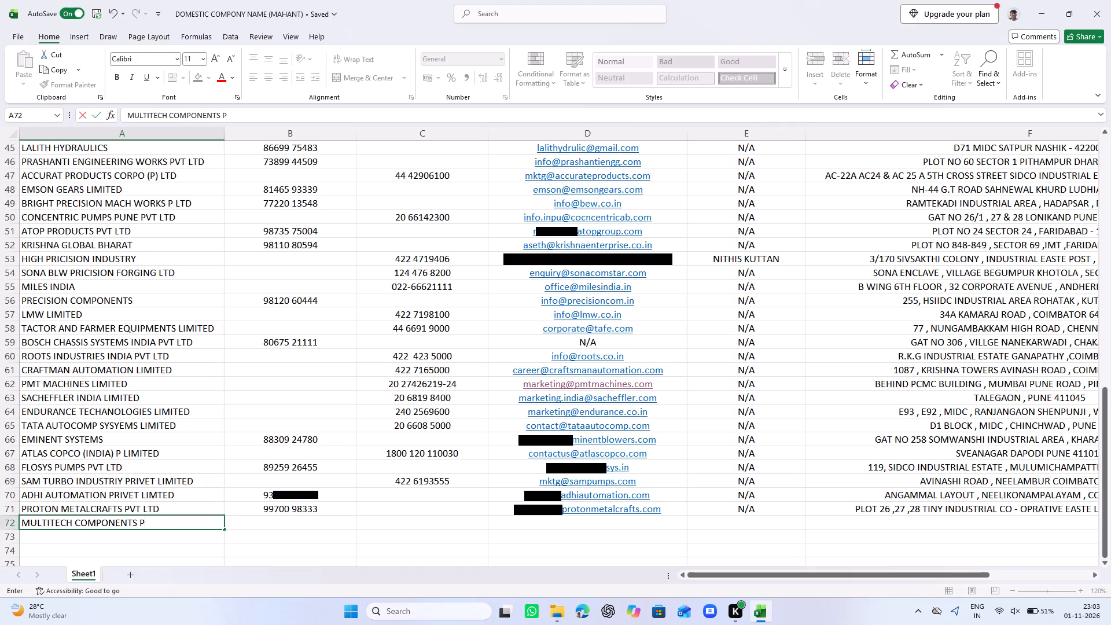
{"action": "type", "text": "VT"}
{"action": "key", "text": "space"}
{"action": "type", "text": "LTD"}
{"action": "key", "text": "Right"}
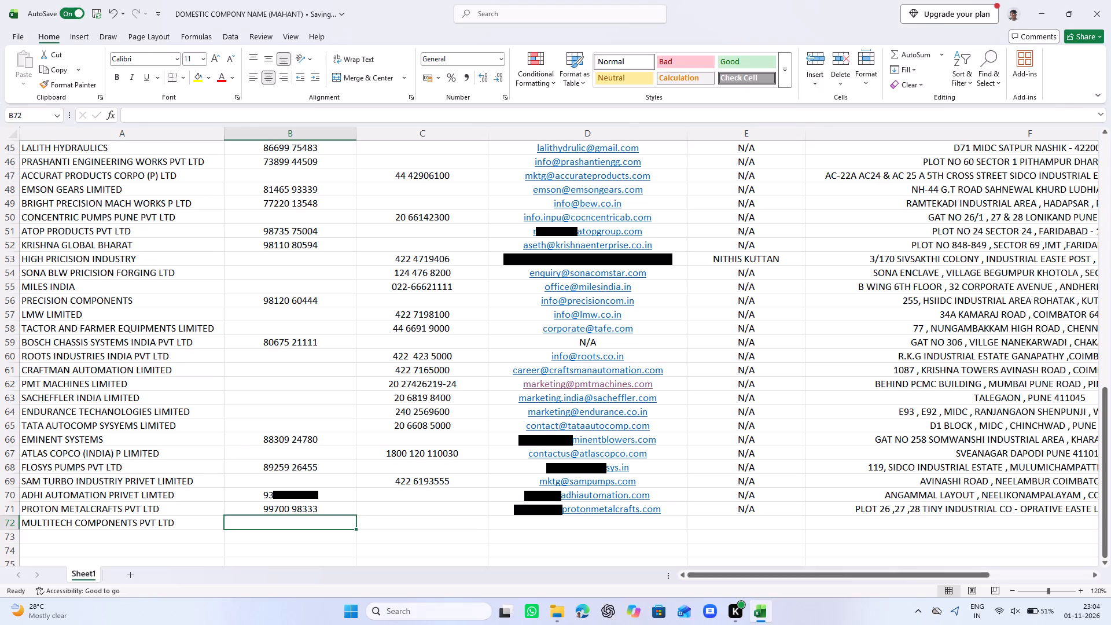
Enter the MULTITECH COMPONENTS PVT LTD phone numbers, separated by a slash, in column C of row 72, leaving column B empty.
{"action": "scroll", "coordinate": [160, 510], "scroll_direction": "down", "scroll_amount": 2}
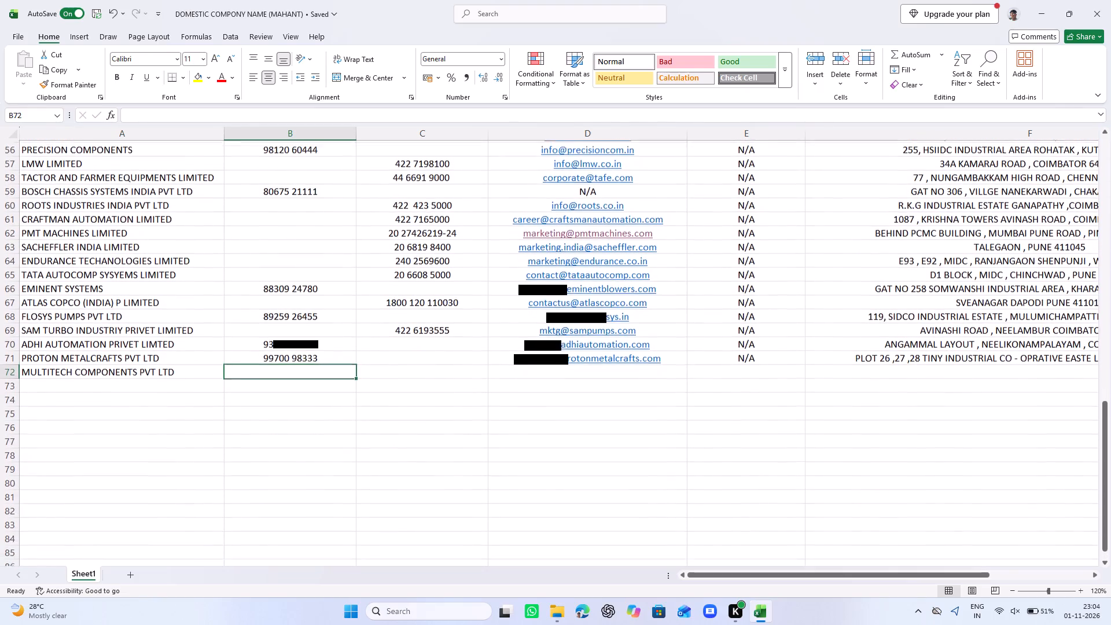
{"action": "left_click", "coordinate": [436, 372]}
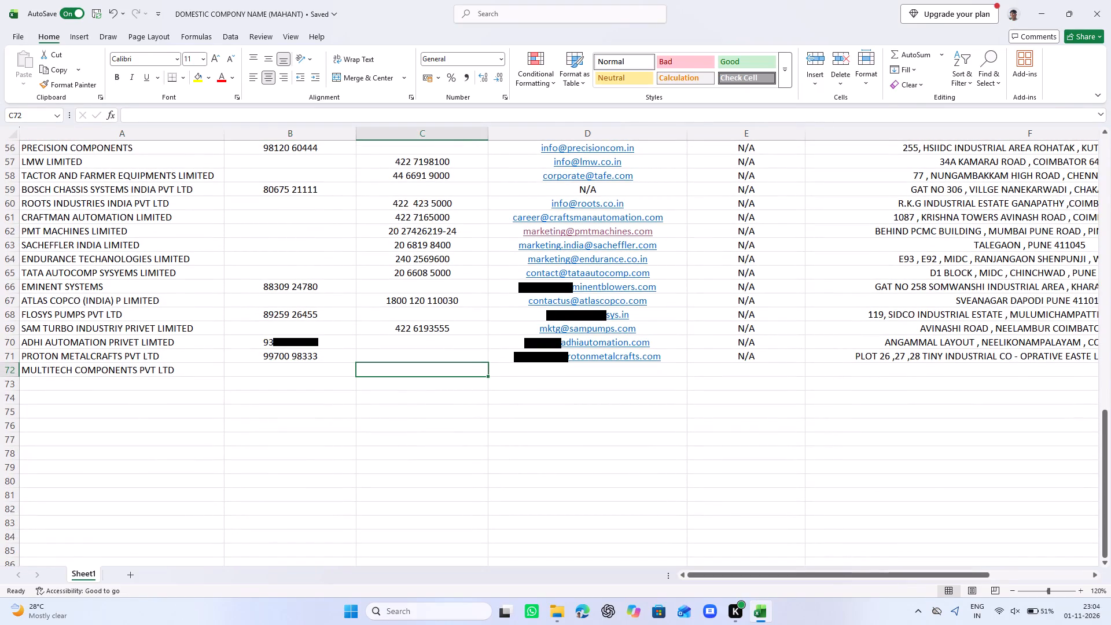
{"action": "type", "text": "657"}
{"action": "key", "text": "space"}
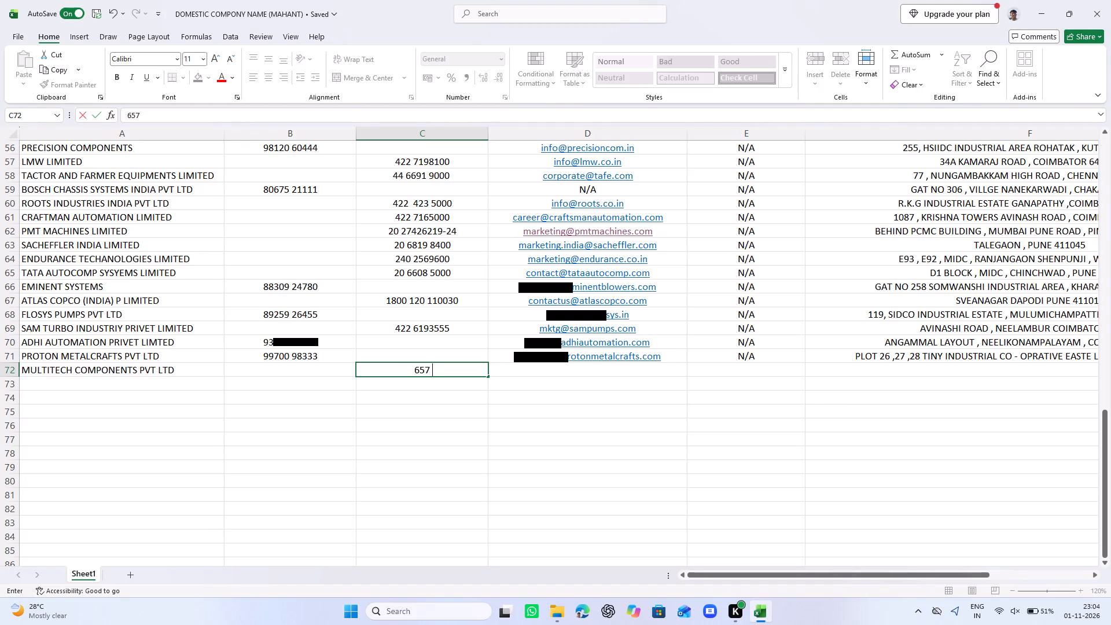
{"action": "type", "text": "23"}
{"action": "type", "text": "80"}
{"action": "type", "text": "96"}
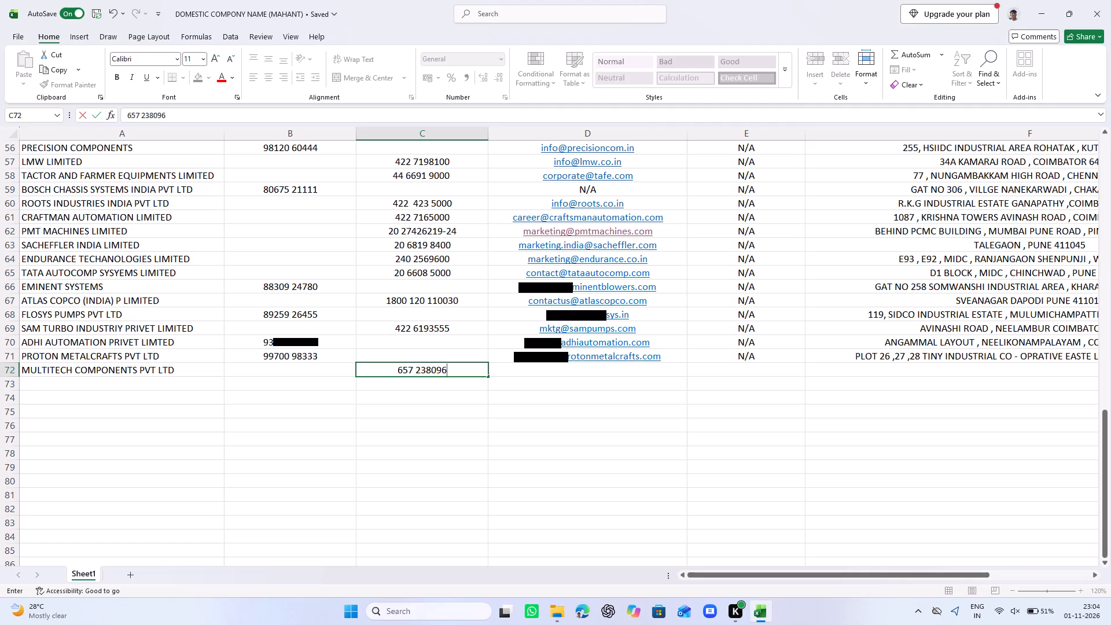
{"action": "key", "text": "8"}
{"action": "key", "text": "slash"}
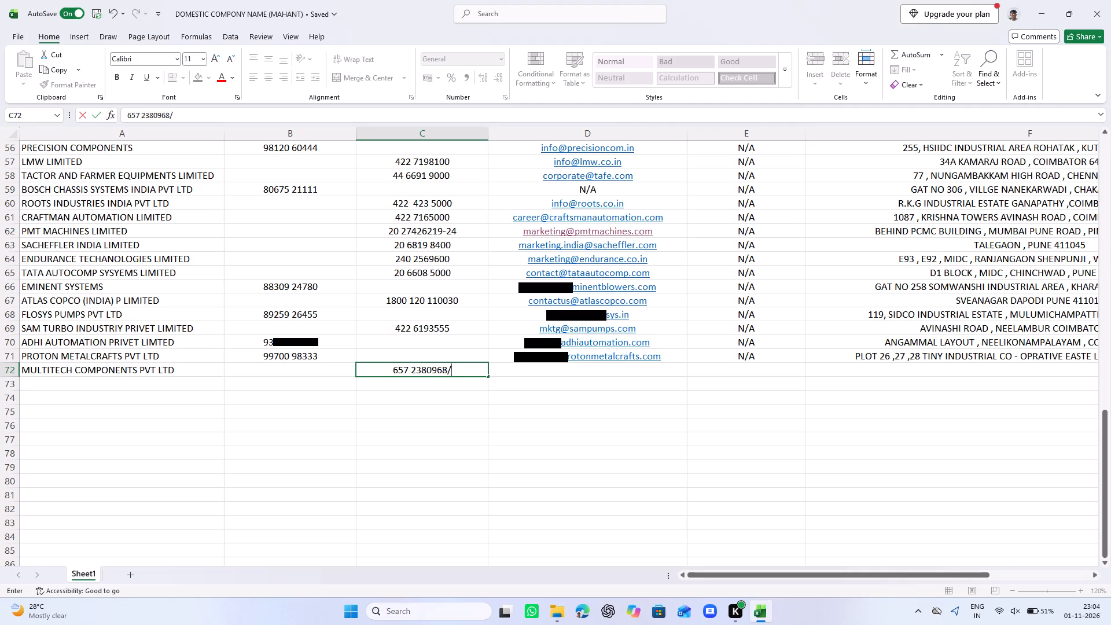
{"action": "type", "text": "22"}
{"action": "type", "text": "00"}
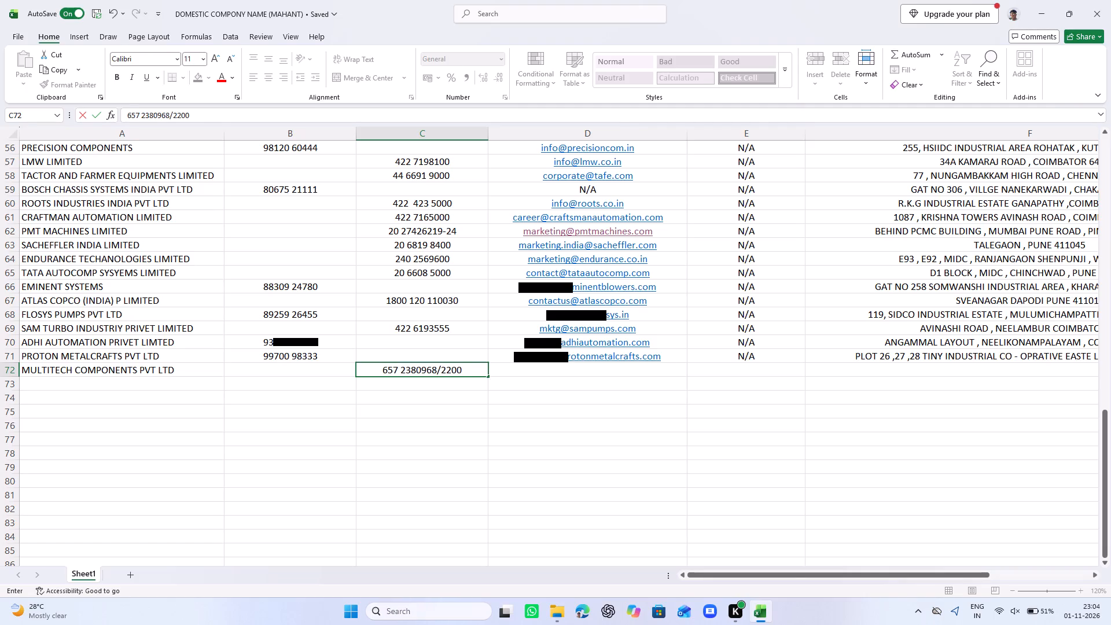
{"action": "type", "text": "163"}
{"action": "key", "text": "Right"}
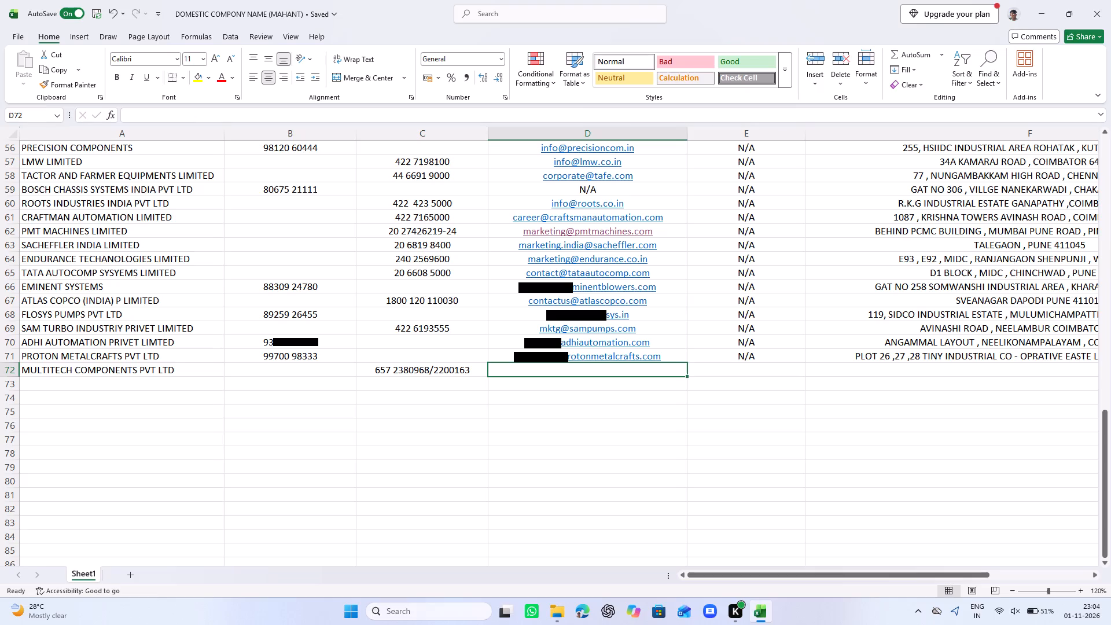
Enter the MULTITECH COMPONENTS PVT LTD purchase department's e-mail address in lowercase in column D of row 72.
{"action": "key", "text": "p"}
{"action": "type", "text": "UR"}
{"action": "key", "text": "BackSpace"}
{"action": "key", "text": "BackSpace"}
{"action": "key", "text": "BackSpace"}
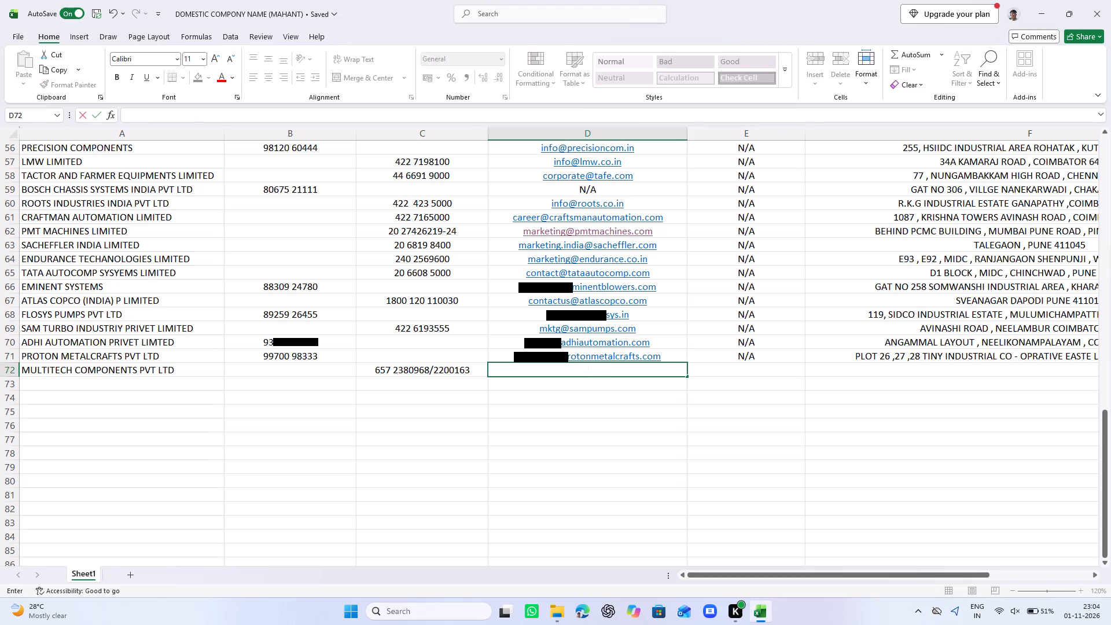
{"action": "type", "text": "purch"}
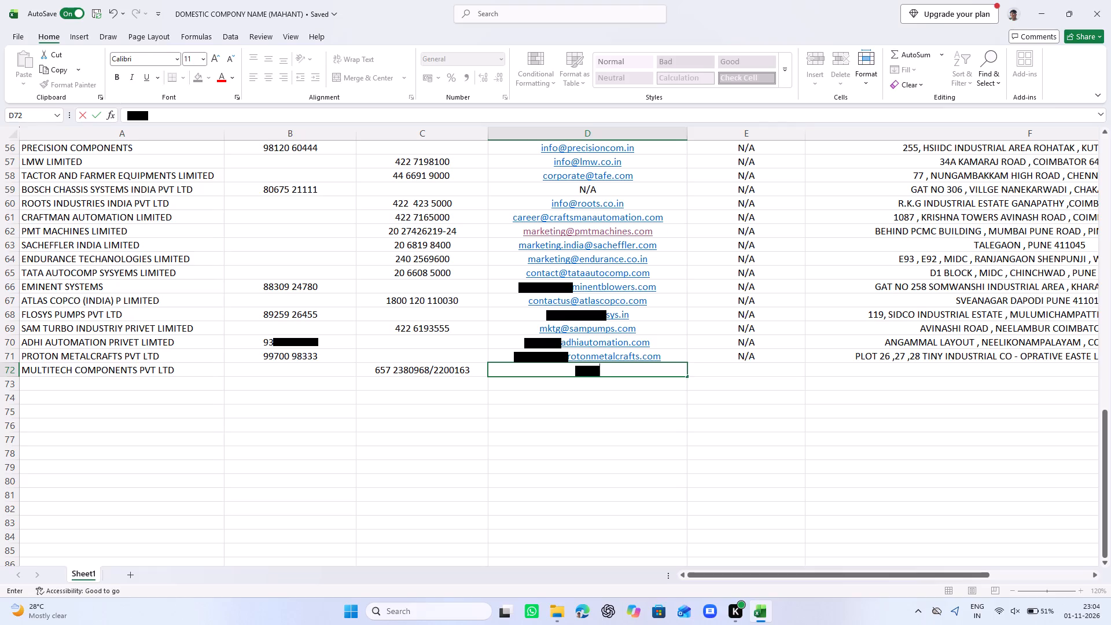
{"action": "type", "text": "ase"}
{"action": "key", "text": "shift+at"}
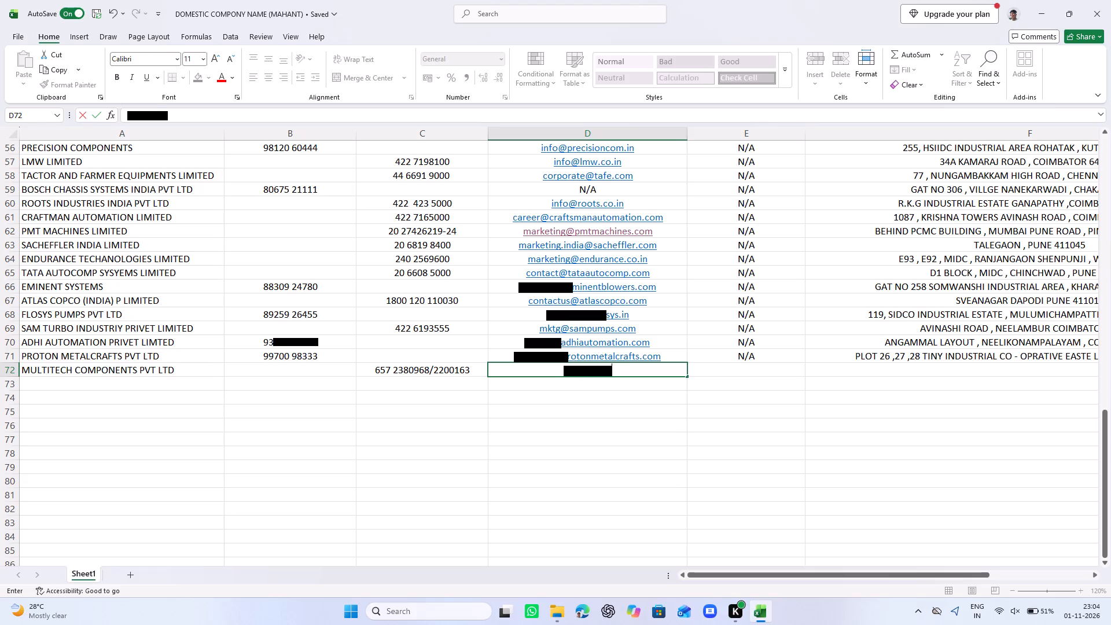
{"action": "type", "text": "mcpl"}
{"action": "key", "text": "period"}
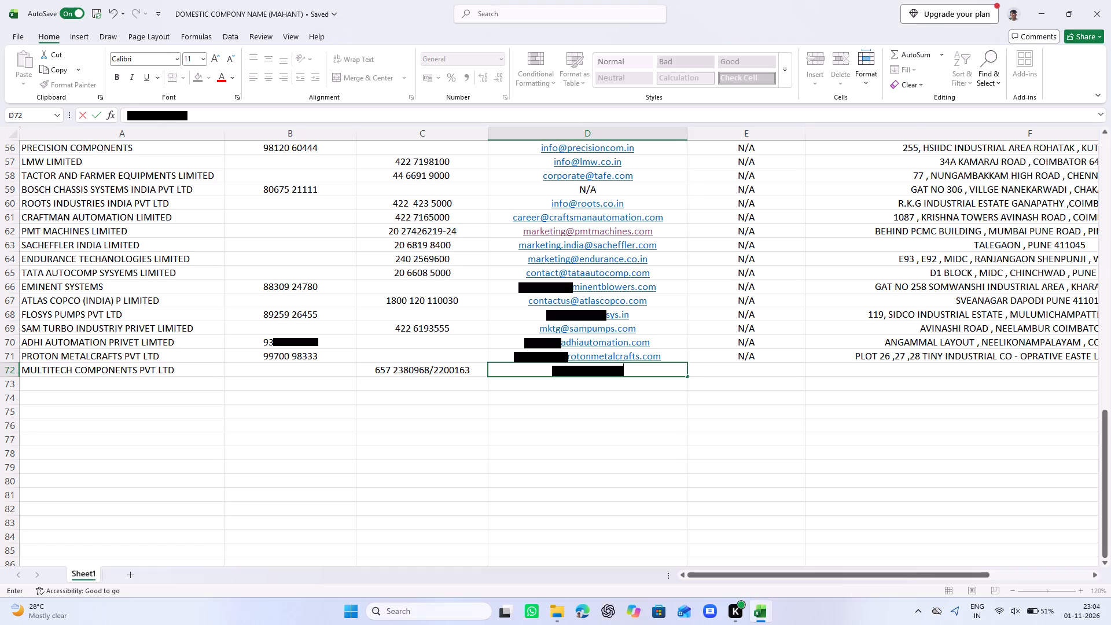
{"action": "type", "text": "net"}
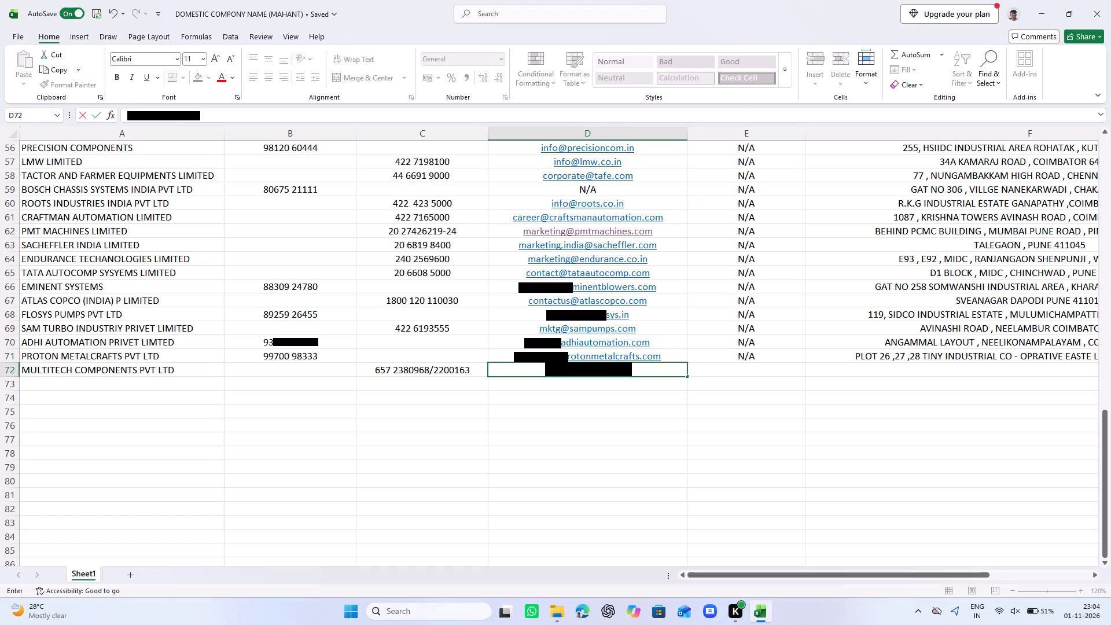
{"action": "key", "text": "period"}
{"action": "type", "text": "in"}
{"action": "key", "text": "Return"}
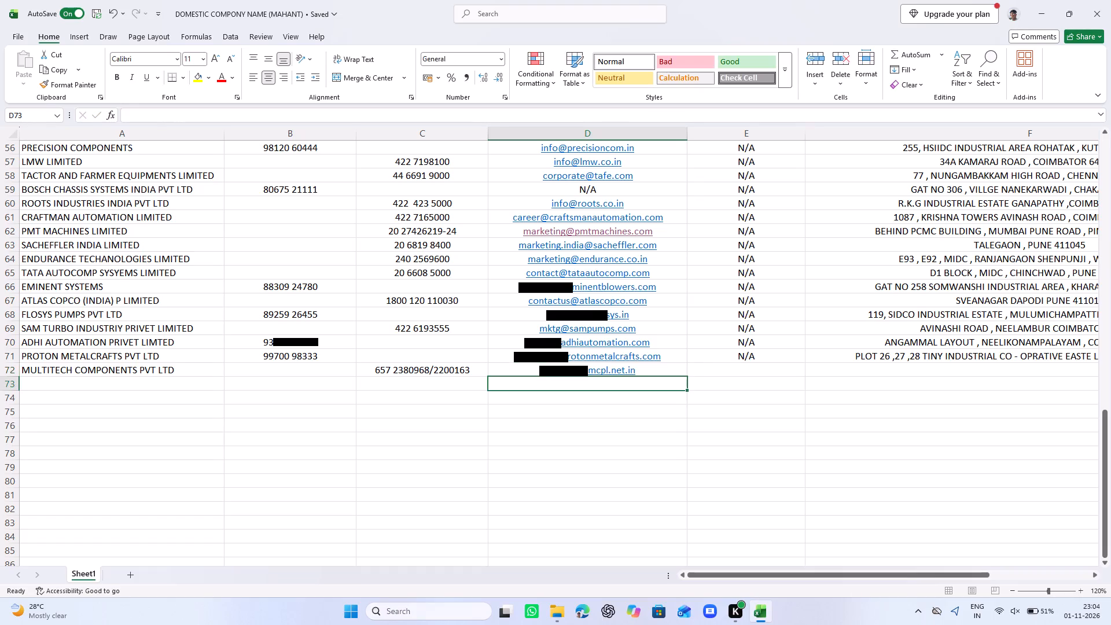
Copy the N/A contact-name entry from the PROTON METALCRAFTS PVT LTD row into column E of row 72.
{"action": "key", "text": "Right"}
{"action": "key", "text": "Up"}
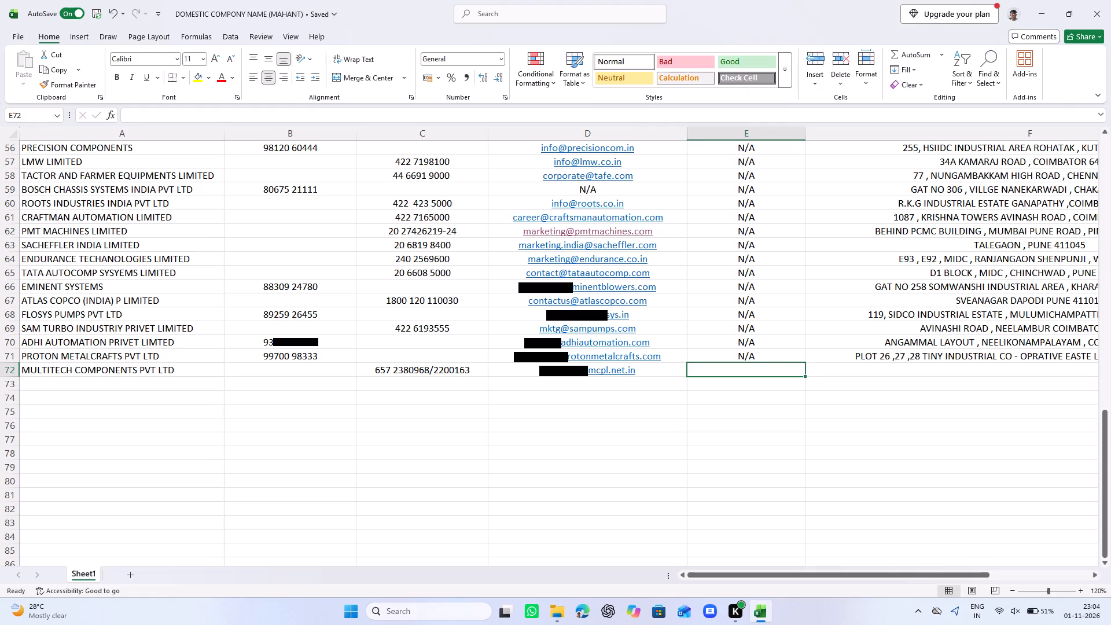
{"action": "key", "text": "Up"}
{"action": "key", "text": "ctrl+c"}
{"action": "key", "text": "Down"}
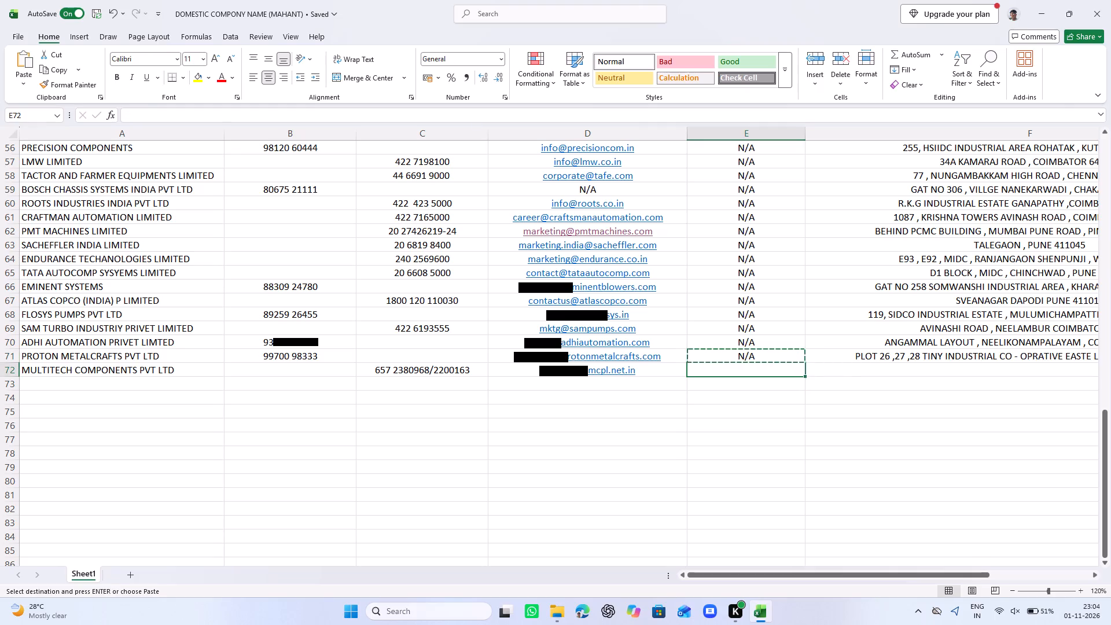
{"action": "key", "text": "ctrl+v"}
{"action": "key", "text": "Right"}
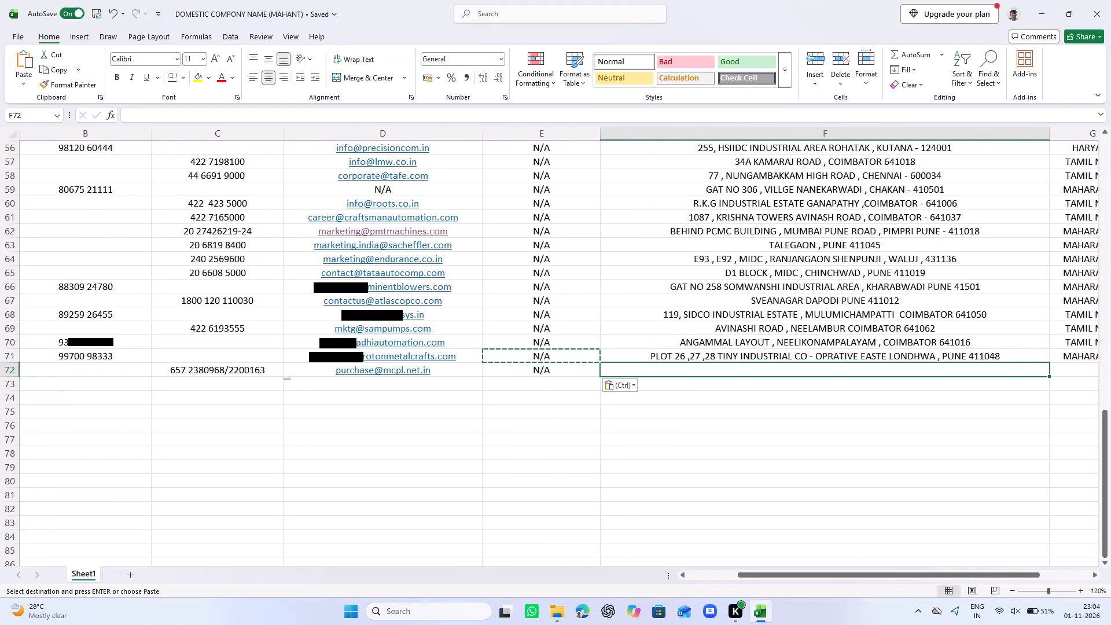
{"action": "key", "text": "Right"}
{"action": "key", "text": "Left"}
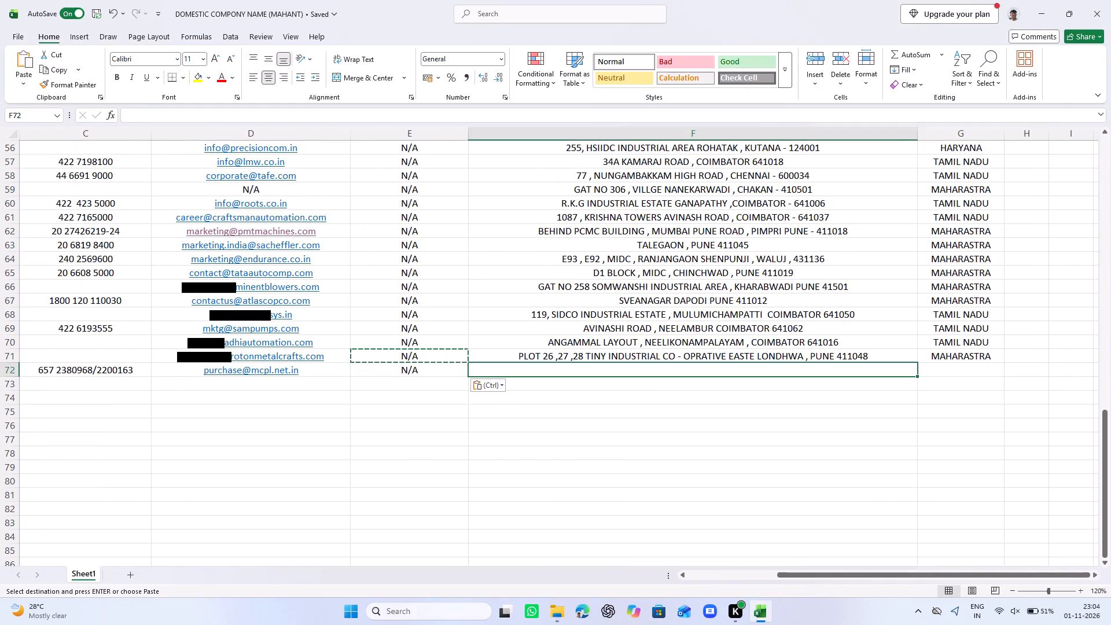
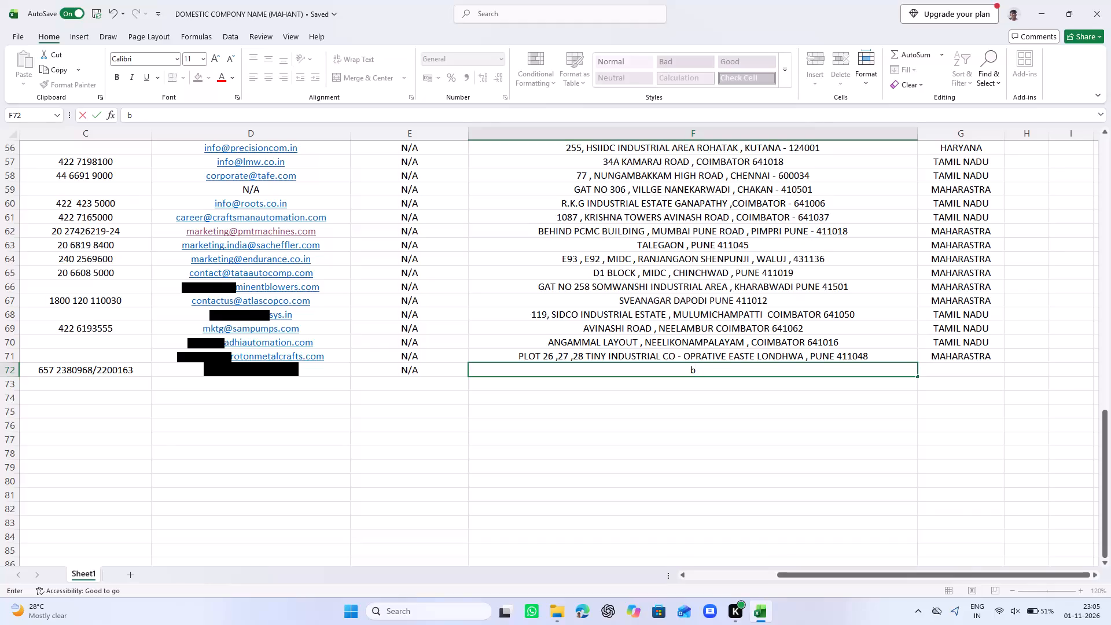
Enter the MULTITECH COMPONENTS PVT LTD postal address in capitals in column F of row 72, ending with the city and PIN code.
{"action": "key", "text": "BackSpace"}
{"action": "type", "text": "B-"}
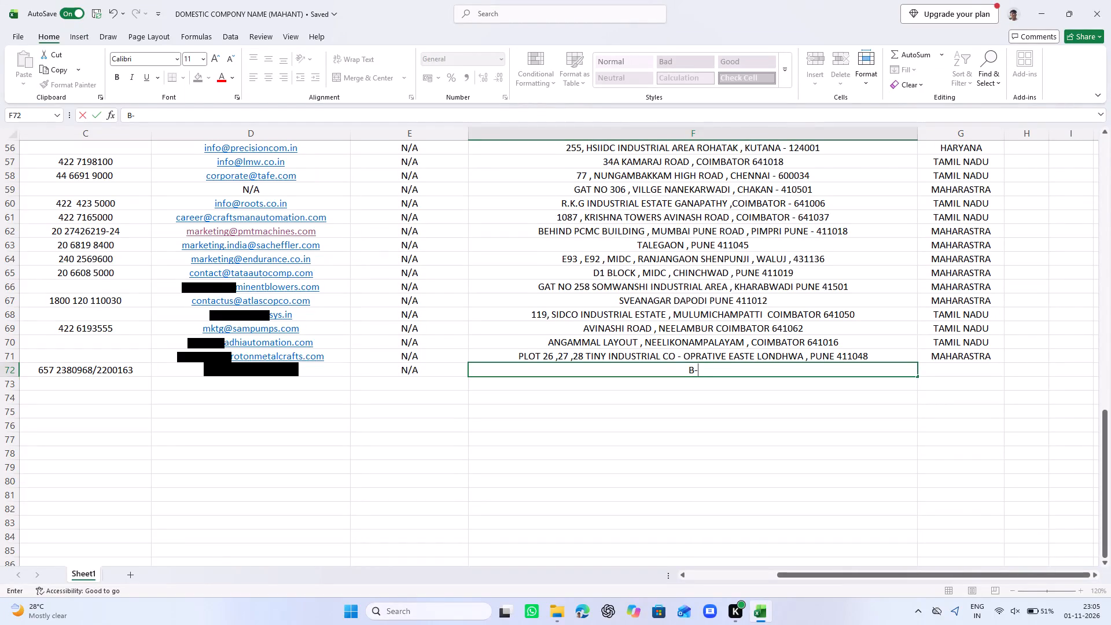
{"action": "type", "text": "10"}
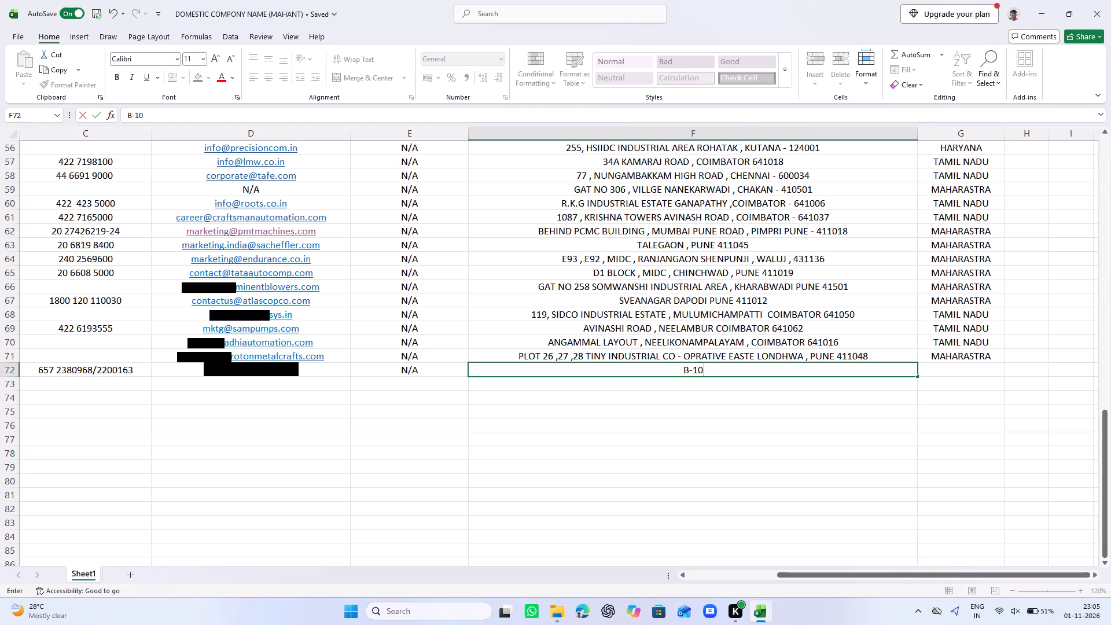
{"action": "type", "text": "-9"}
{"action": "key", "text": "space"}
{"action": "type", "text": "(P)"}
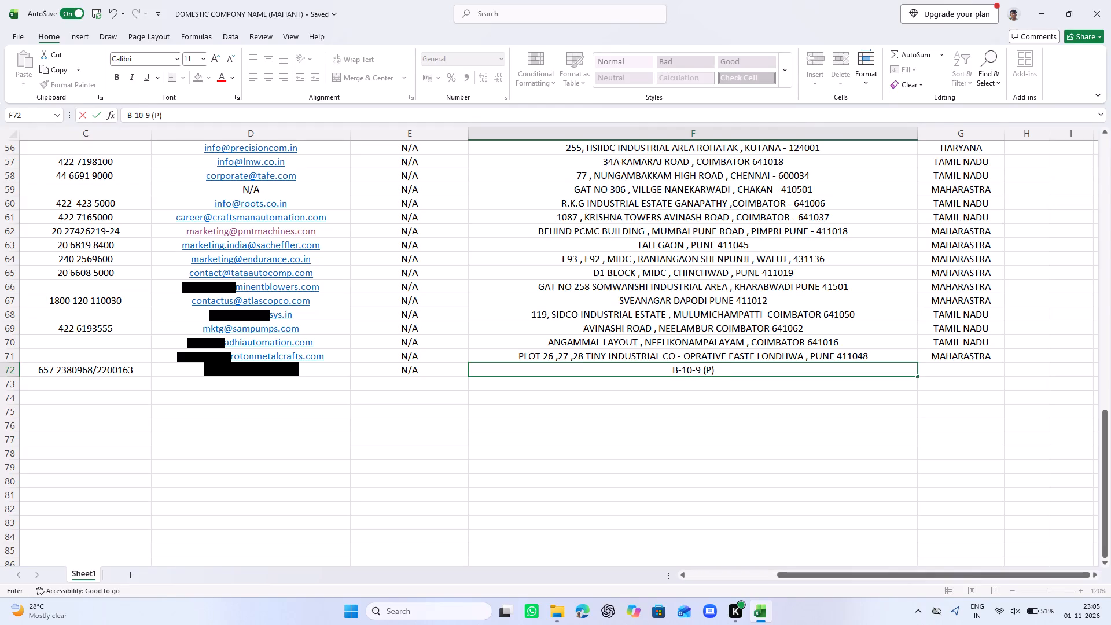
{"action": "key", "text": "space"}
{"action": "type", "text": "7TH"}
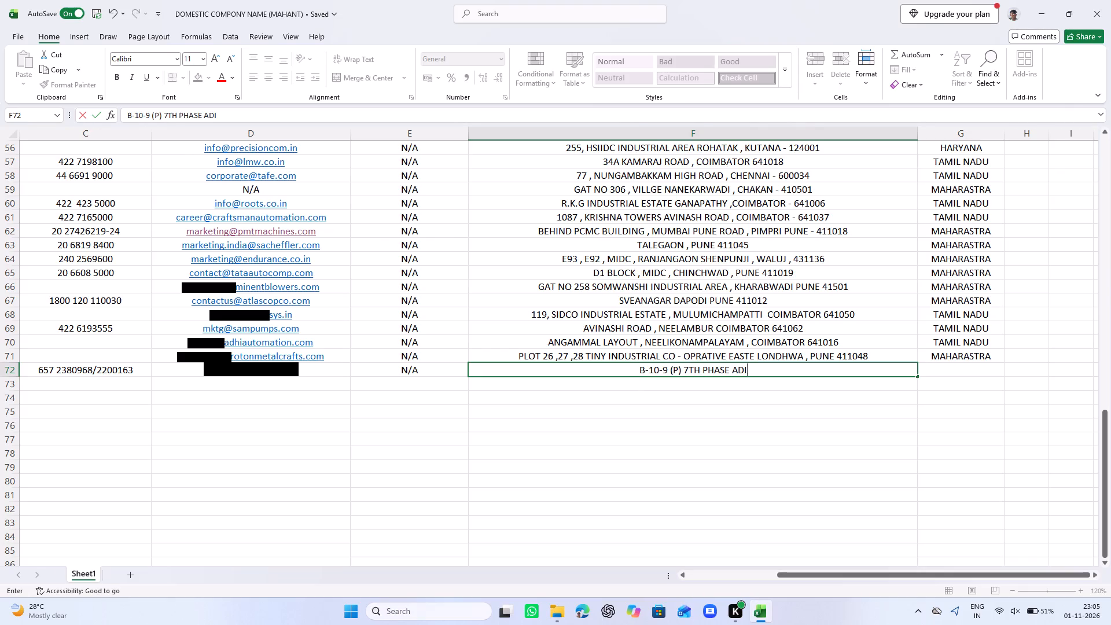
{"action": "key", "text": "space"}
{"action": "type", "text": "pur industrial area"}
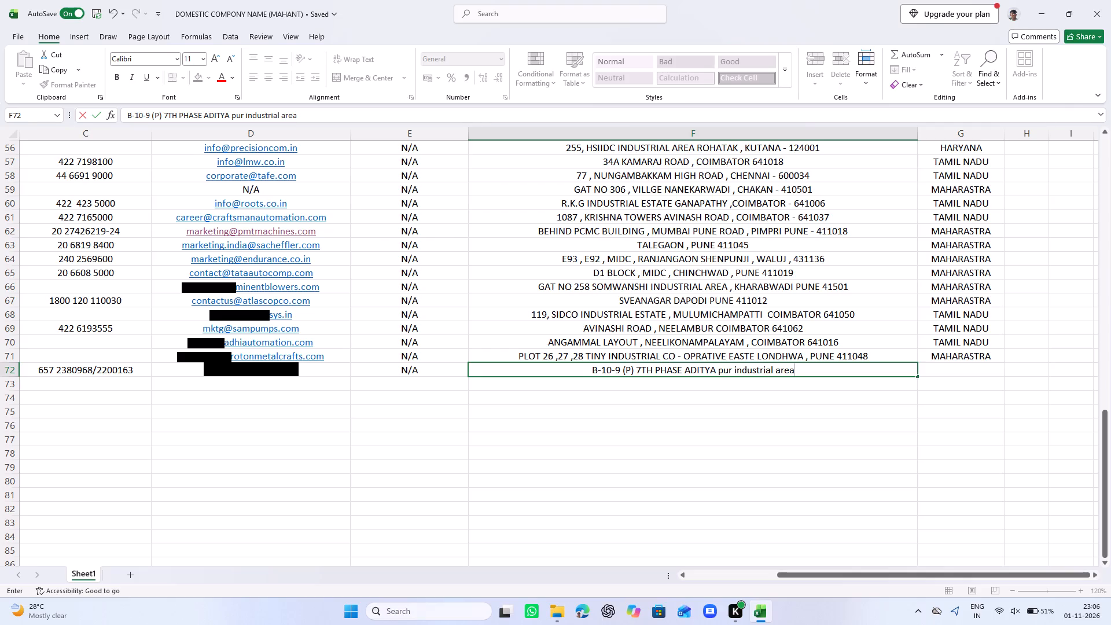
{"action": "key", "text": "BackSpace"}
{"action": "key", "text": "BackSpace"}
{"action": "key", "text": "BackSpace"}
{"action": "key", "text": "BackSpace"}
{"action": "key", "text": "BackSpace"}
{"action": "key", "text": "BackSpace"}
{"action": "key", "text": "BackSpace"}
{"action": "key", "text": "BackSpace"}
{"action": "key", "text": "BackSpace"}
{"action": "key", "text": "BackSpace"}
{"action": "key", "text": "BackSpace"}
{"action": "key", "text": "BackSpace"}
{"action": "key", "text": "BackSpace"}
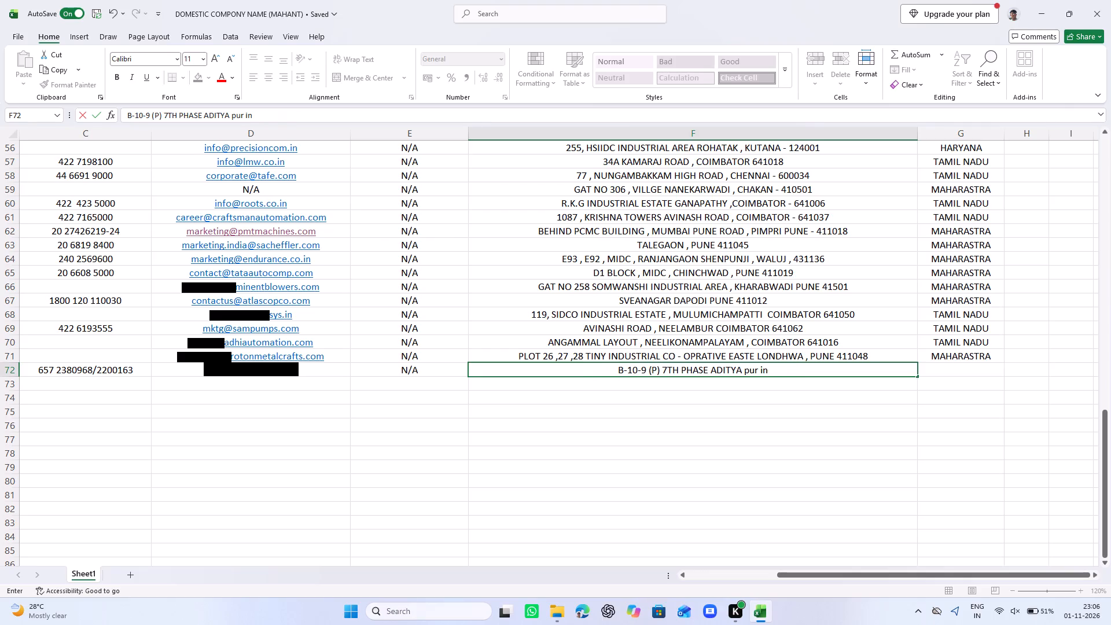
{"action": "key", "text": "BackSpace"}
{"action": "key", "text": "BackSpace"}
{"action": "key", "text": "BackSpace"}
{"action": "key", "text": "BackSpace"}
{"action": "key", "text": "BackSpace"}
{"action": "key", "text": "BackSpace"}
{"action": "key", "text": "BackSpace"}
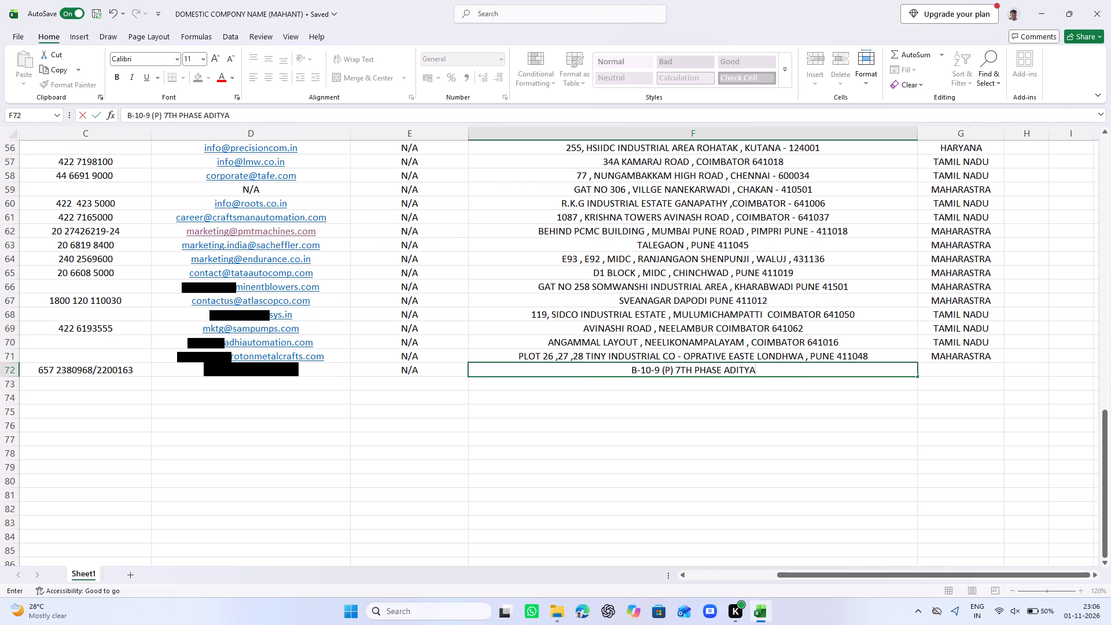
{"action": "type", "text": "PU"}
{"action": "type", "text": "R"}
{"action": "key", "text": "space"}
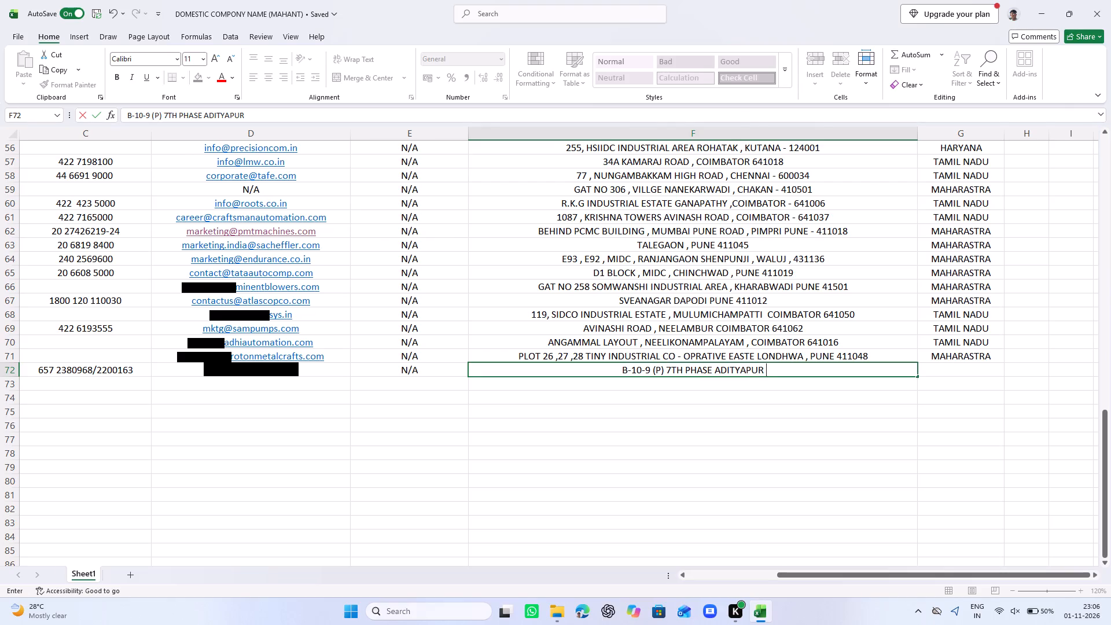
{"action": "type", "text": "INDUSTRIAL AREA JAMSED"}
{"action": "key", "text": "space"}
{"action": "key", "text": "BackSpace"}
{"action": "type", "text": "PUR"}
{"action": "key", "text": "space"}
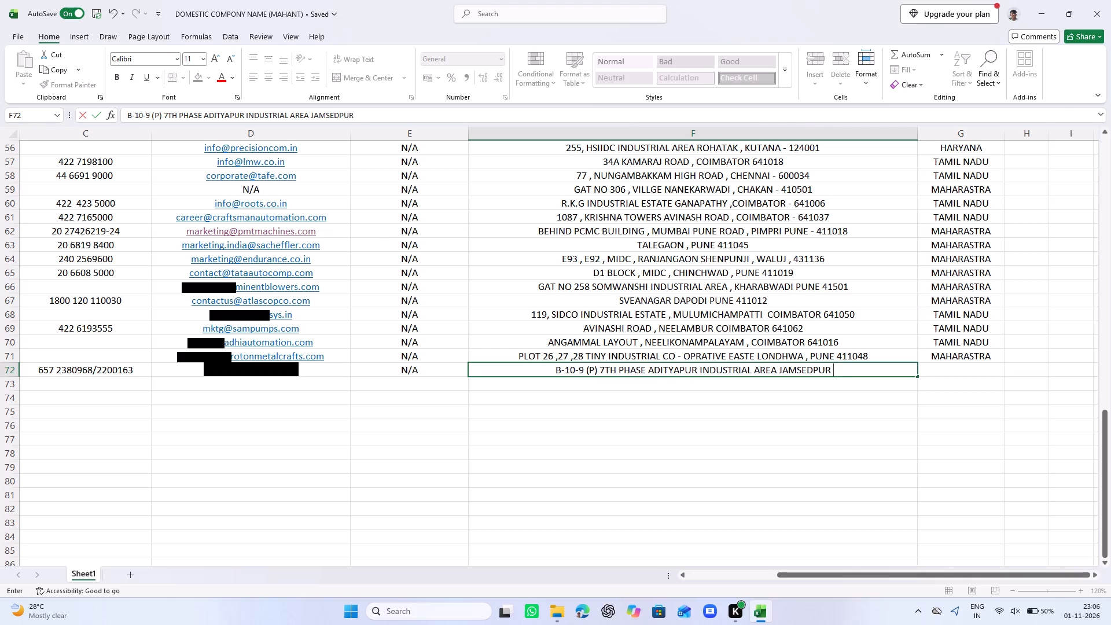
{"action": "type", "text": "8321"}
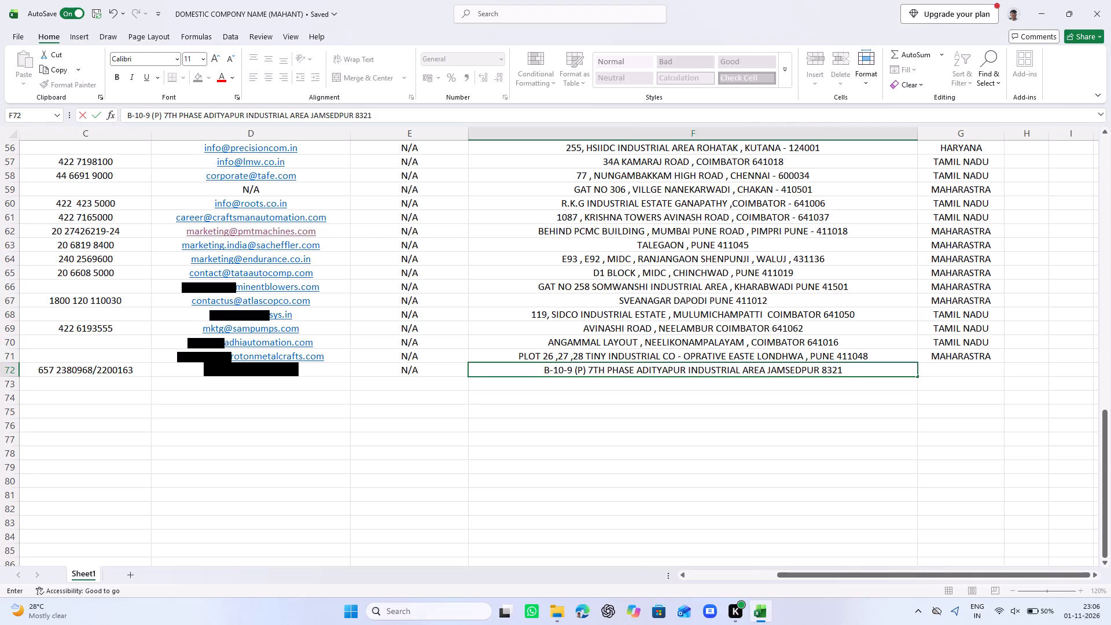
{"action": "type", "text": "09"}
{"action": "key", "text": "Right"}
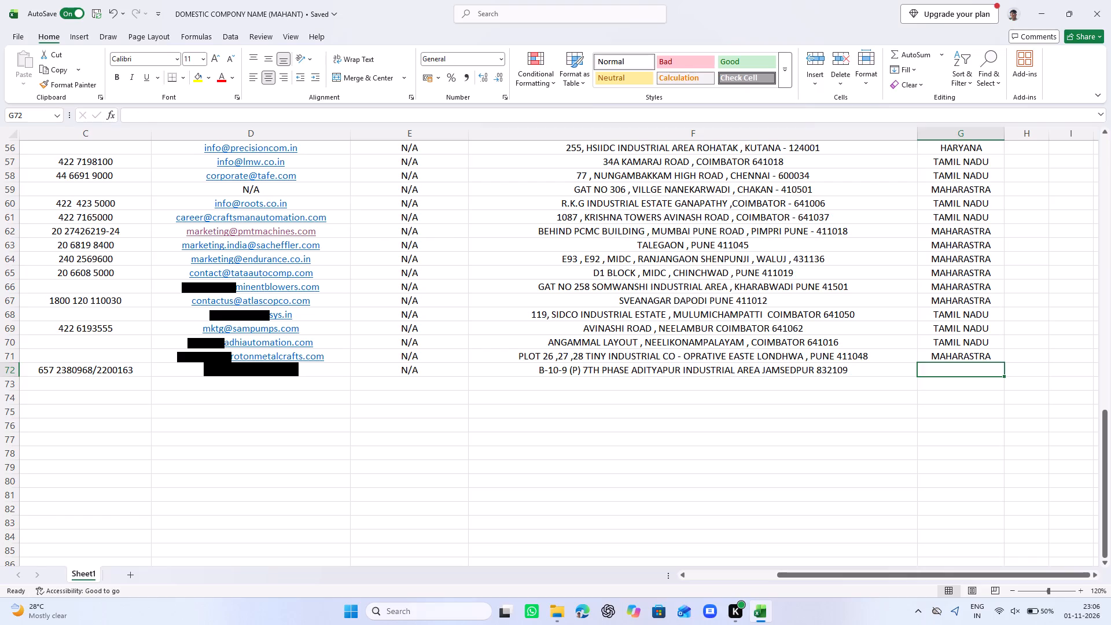
Enter JHARKHAND as the state in column G of row 72 and go to the company name cell of row 73.
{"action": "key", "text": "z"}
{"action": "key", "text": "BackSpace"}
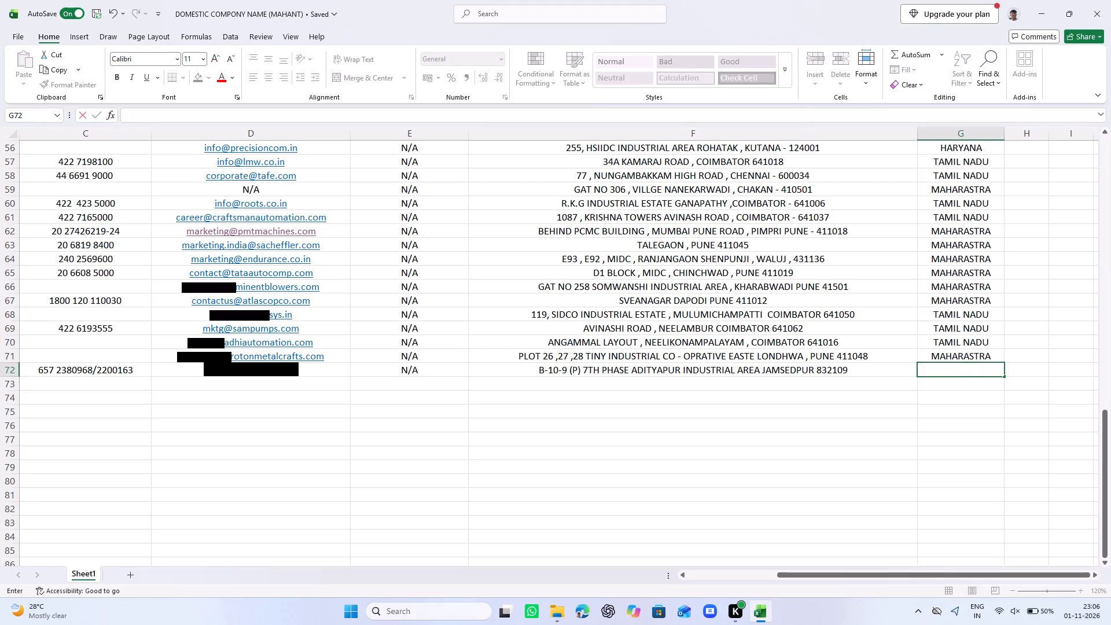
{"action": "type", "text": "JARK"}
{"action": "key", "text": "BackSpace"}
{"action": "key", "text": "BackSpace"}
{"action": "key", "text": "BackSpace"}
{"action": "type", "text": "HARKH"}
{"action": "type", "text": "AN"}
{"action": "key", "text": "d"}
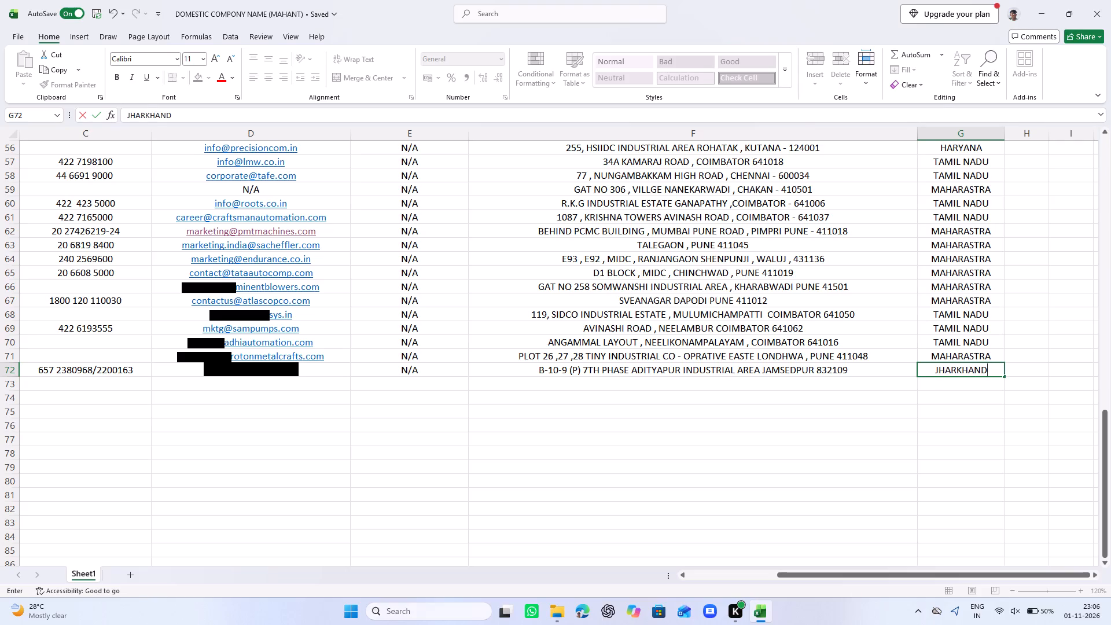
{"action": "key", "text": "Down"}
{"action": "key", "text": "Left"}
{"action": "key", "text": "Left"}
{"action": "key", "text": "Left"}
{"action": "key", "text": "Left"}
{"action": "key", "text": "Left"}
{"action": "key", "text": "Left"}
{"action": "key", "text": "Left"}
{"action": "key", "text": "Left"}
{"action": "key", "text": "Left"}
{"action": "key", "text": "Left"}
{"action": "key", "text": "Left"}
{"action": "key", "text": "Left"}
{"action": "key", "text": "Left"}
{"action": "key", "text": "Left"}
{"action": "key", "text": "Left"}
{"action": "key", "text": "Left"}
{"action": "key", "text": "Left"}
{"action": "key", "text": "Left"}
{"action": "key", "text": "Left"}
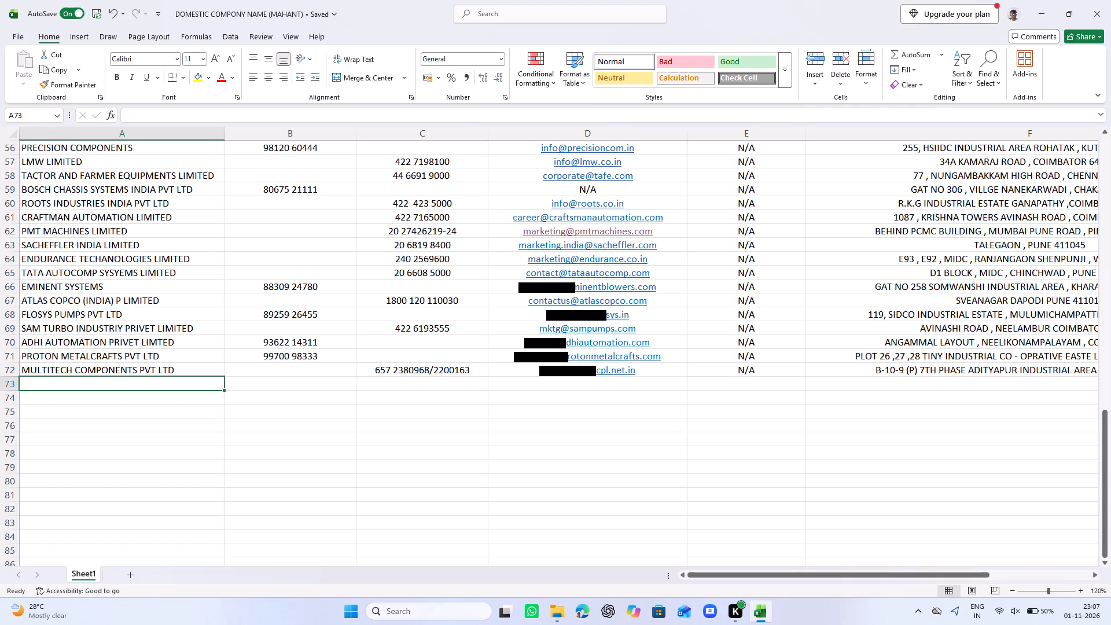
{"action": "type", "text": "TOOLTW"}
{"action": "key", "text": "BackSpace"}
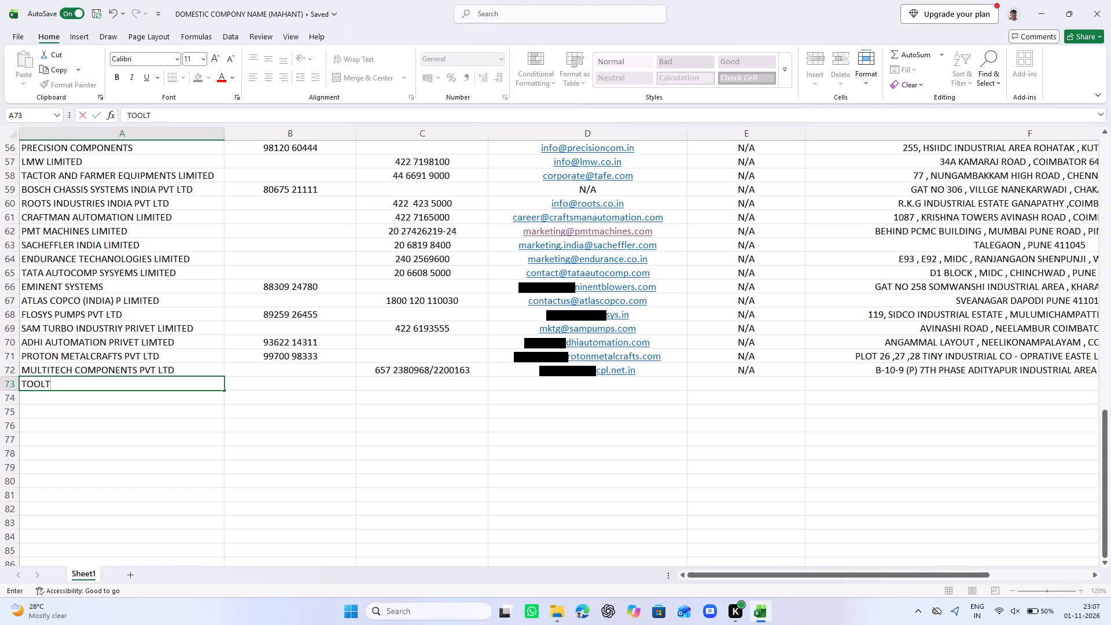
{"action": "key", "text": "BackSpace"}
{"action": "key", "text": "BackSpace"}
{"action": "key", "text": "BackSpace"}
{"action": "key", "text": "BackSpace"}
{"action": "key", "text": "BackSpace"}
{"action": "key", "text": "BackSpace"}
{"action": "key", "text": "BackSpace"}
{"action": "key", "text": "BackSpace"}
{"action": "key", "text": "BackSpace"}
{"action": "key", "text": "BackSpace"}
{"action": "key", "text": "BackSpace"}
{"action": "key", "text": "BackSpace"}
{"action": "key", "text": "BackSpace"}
Add a new company, AZTEC ENGINEERS PVT LTD, in the company name column of row 73, below MULTITECH COMPONENTS PVT LTD.
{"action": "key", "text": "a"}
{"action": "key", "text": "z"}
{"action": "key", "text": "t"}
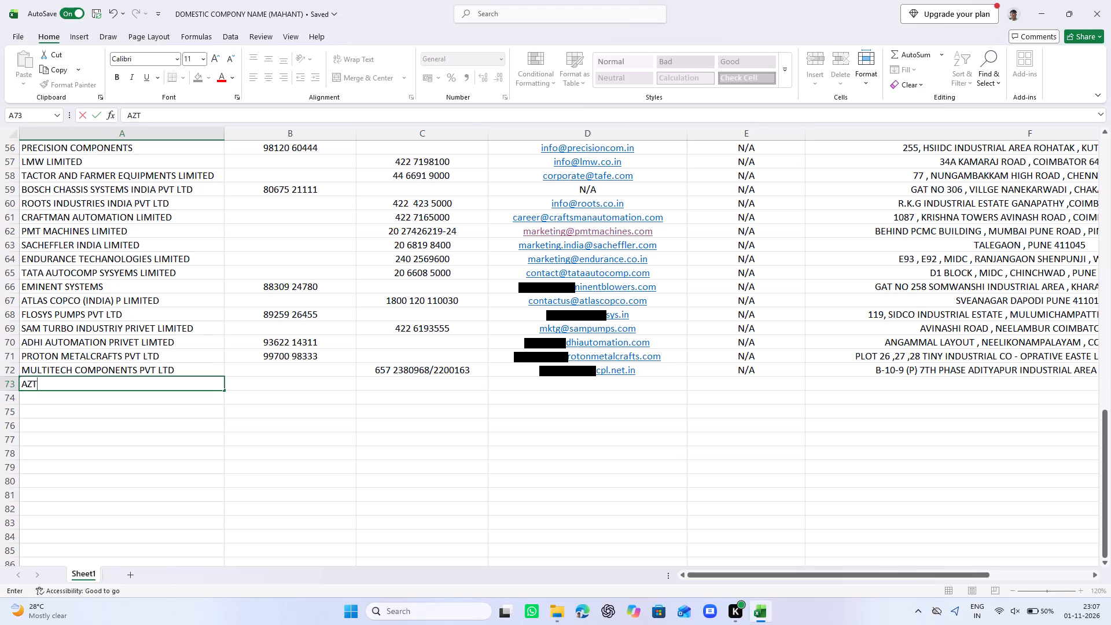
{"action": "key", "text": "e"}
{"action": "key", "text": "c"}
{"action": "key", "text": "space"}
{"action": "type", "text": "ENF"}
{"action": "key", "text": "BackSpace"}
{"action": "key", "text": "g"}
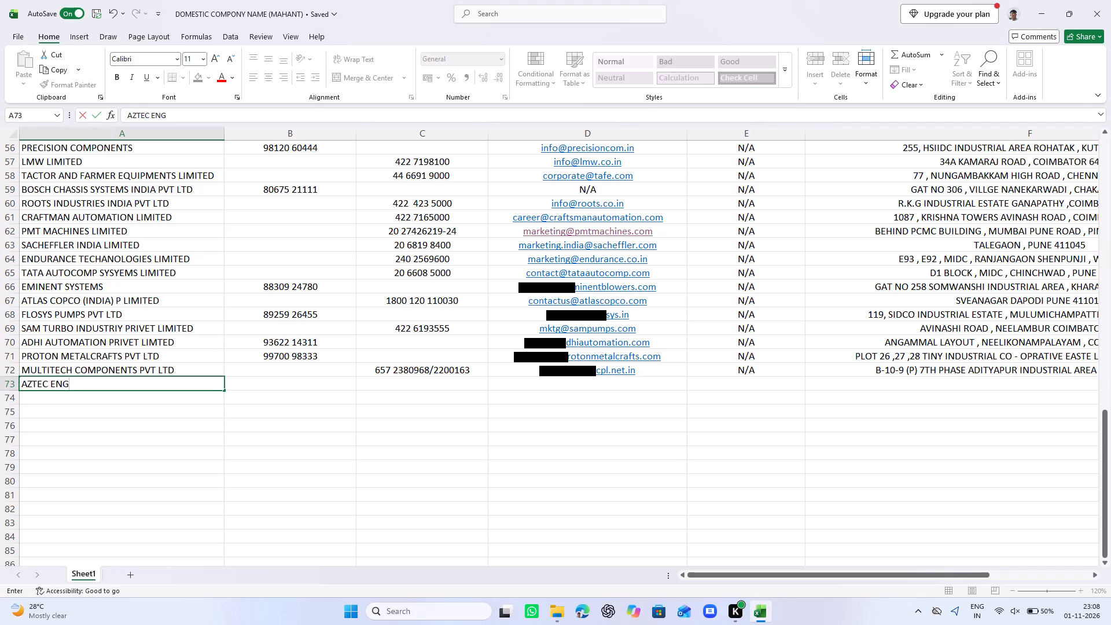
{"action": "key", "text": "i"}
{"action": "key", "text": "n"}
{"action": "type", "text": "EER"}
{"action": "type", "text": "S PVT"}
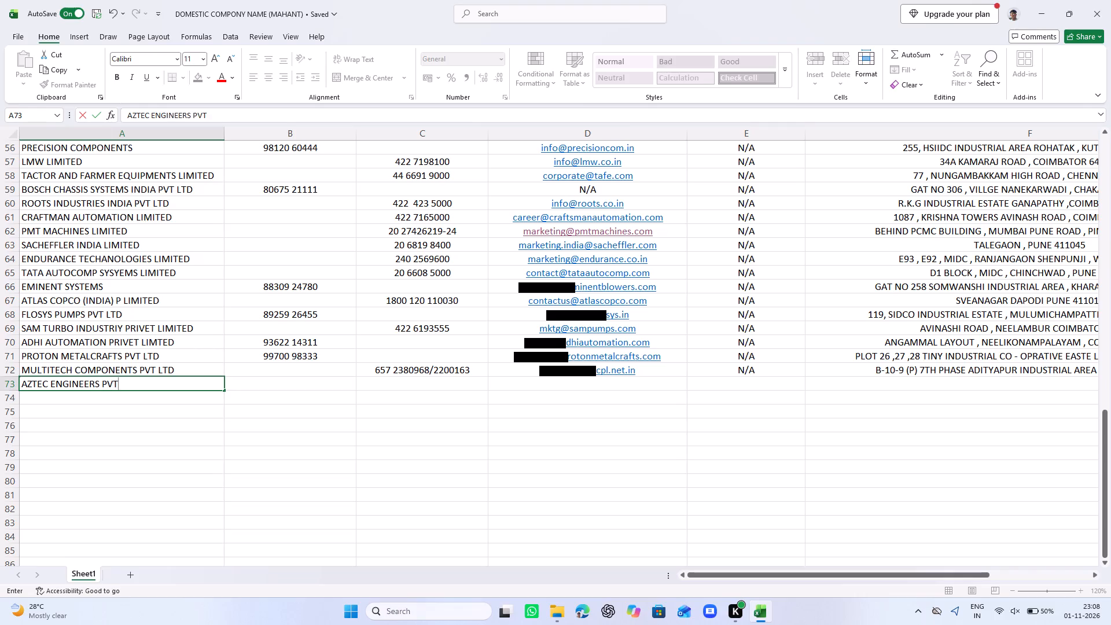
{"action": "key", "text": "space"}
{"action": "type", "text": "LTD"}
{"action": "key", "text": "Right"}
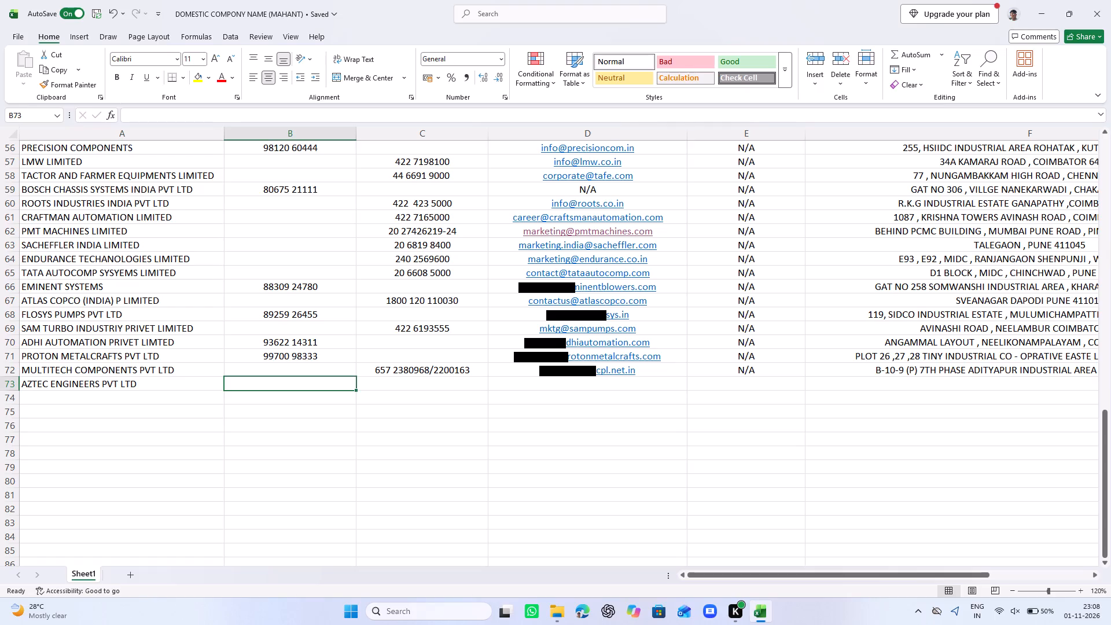
Go to the phone number cell in column C of row 73 for AZTEC ENGINEERS PVT LTD, leaving column B empty.
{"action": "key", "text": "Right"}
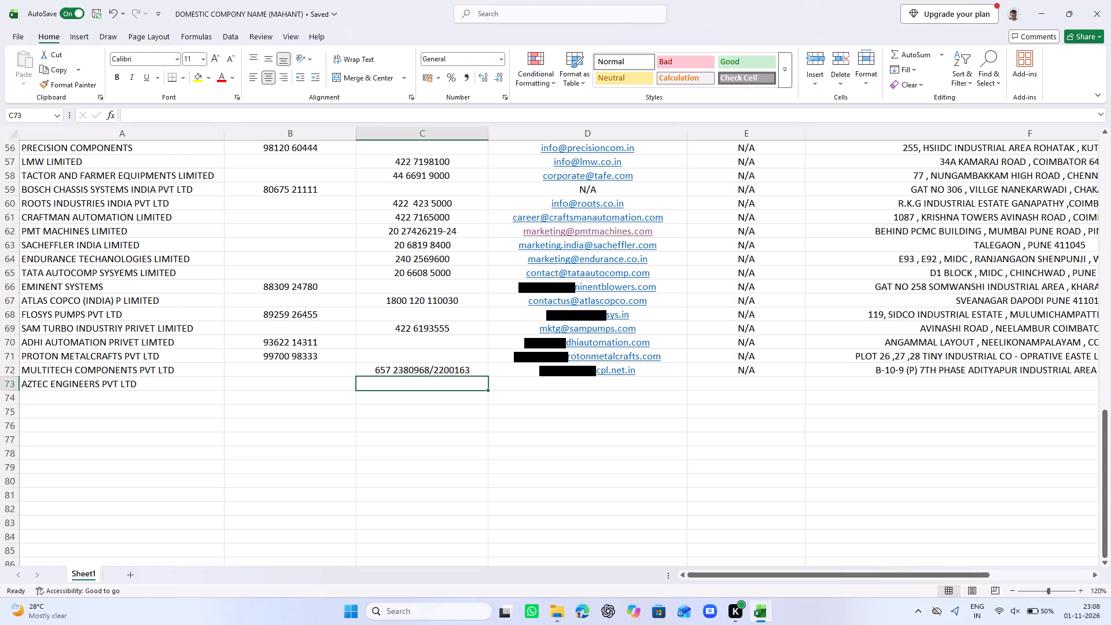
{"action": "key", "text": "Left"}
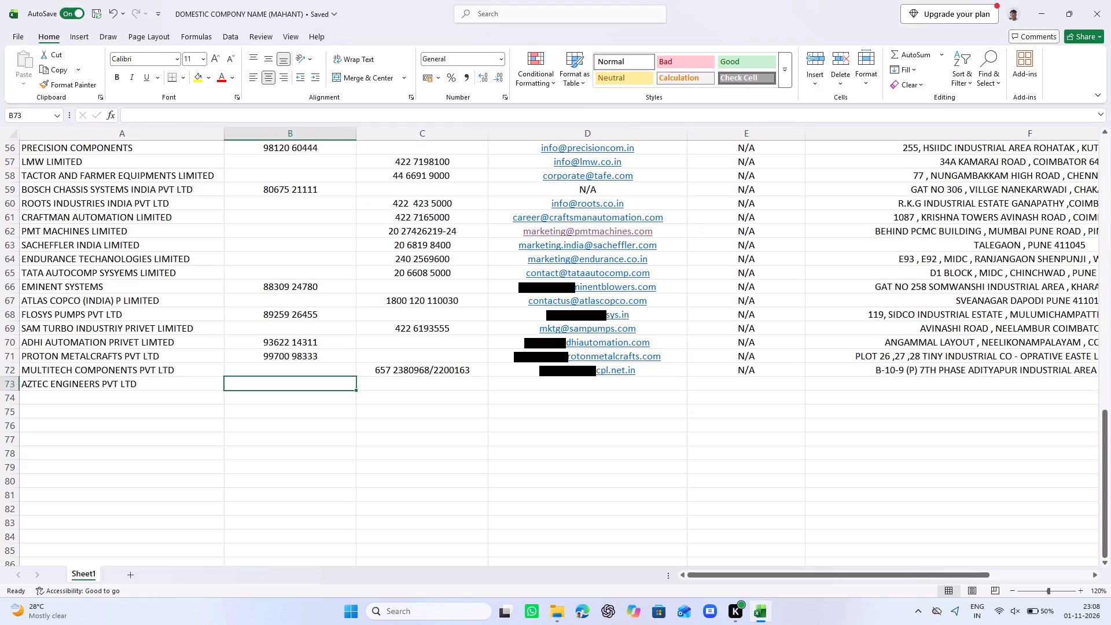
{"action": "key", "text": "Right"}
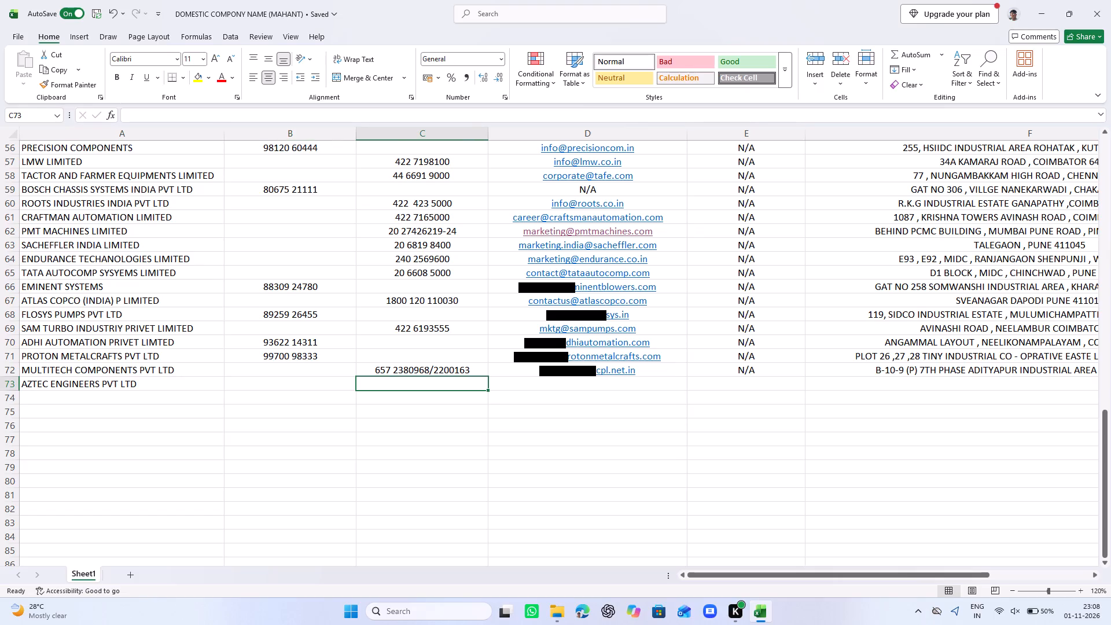
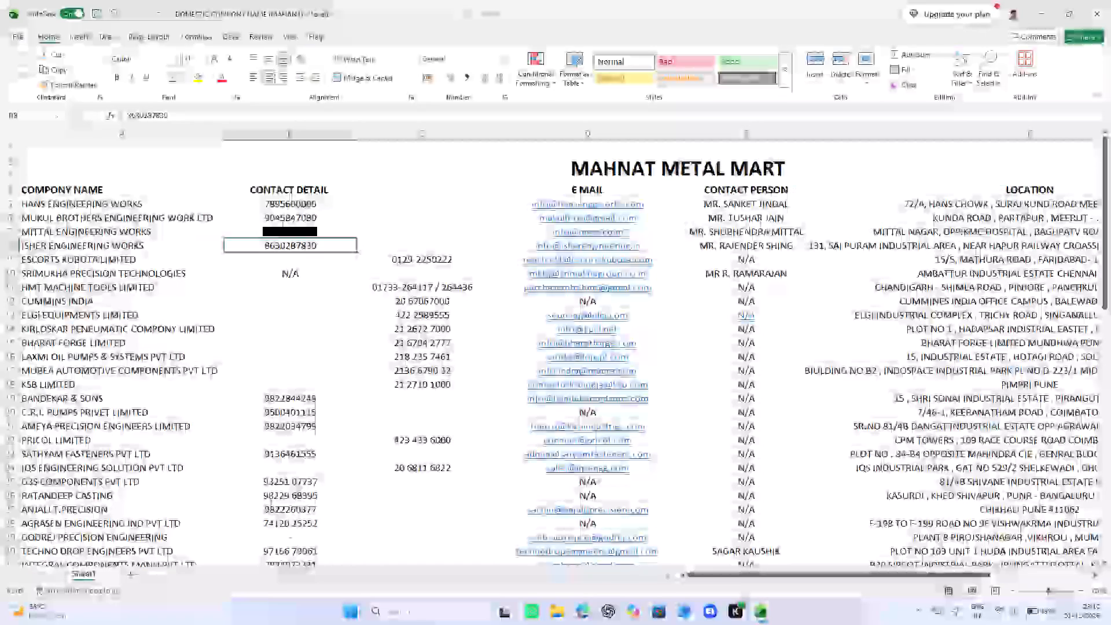
Go to the empty contact detail cell in column B of row 9 for ESCORTS KUBOTA LIMITED.
{"action": "key", "text": "Down"}
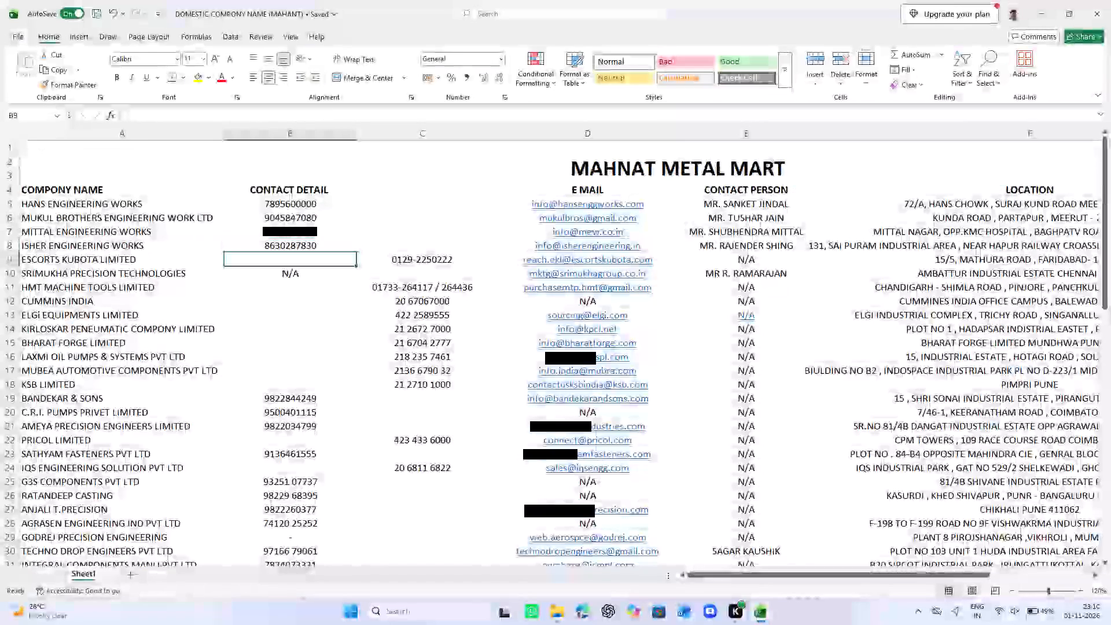
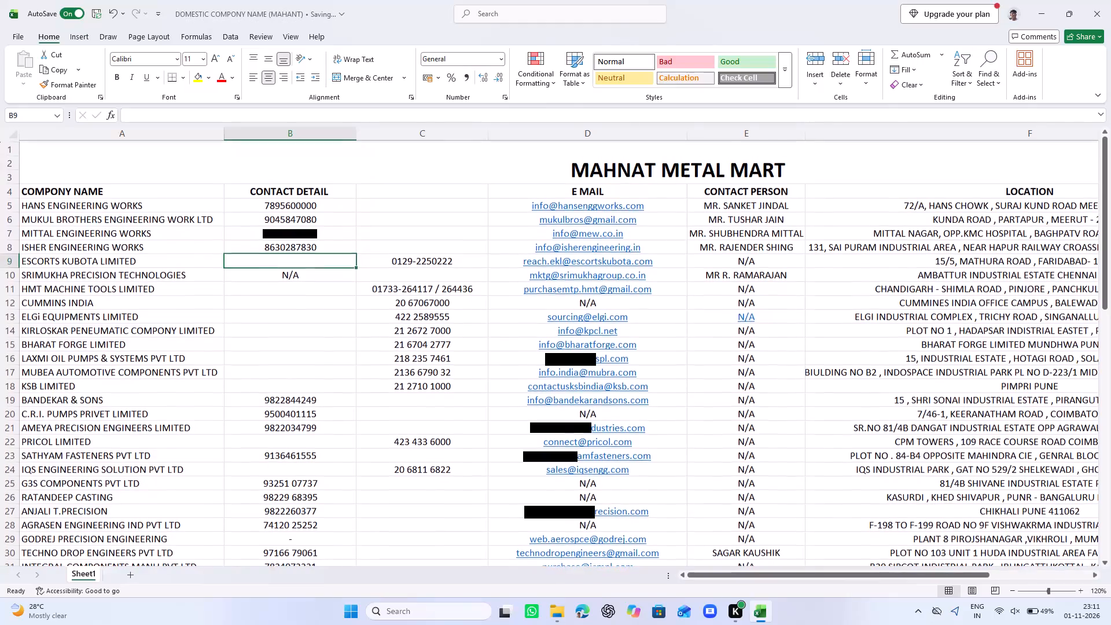
Review the ESCORTS KUBOTA LIMITED entry in row 9 across its location, state, contact person, email and contact detail columns.
{"action": "scroll", "coordinate": [837, 358], "scroll_direction": "left", "scroll_amount": 2}
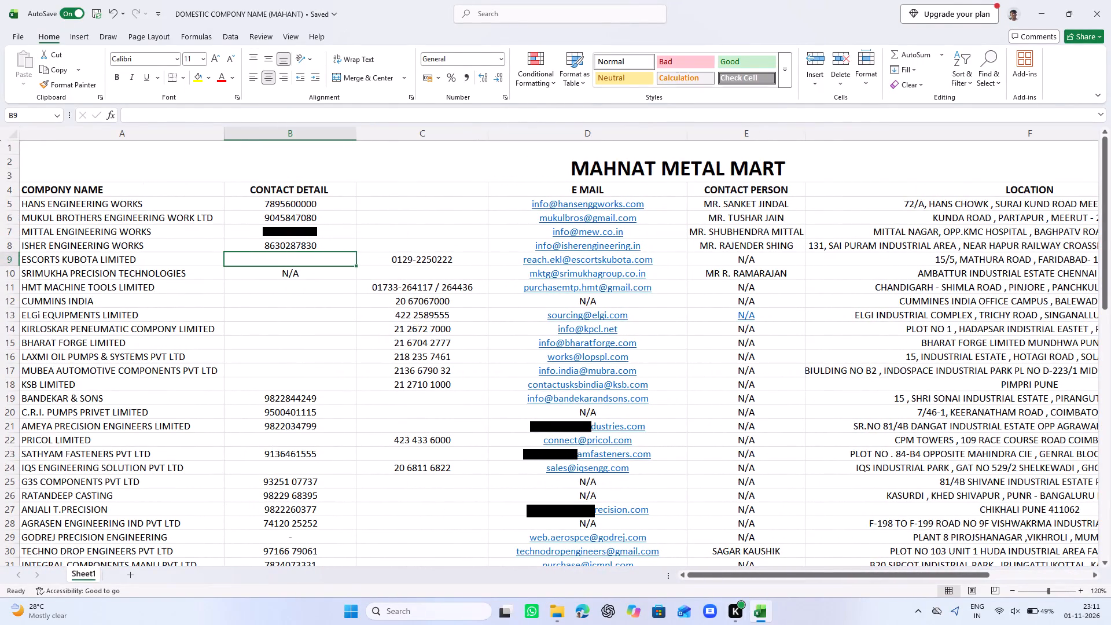
{"action": "left_click", "coordinate": [1021, 264]}
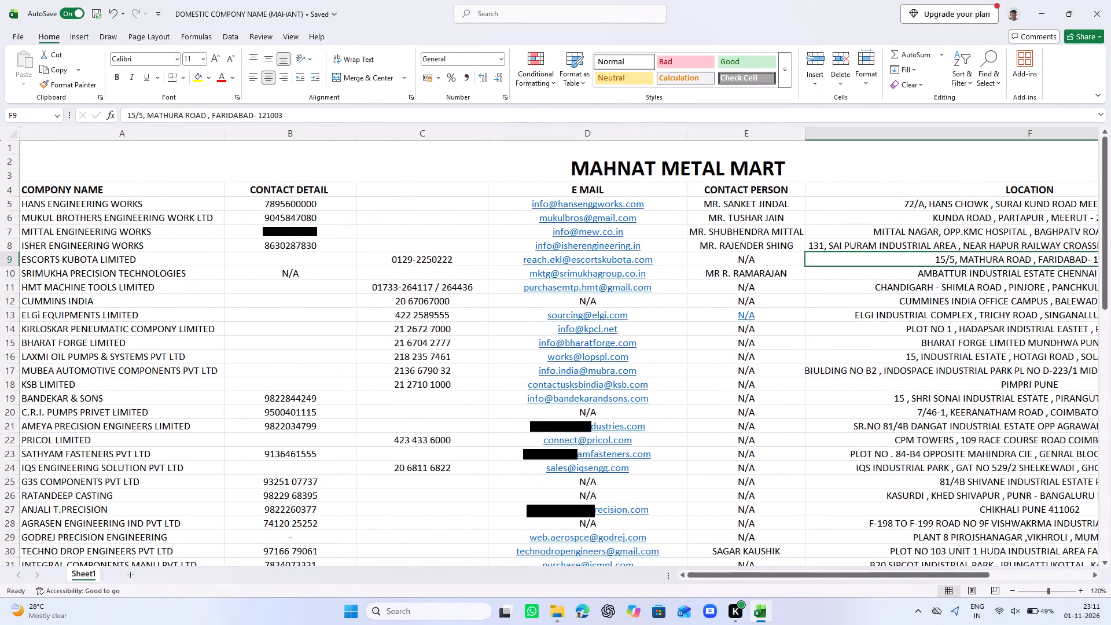
{"action": "key", "text": "Right"}
{"action": "key", "text": "Left"}
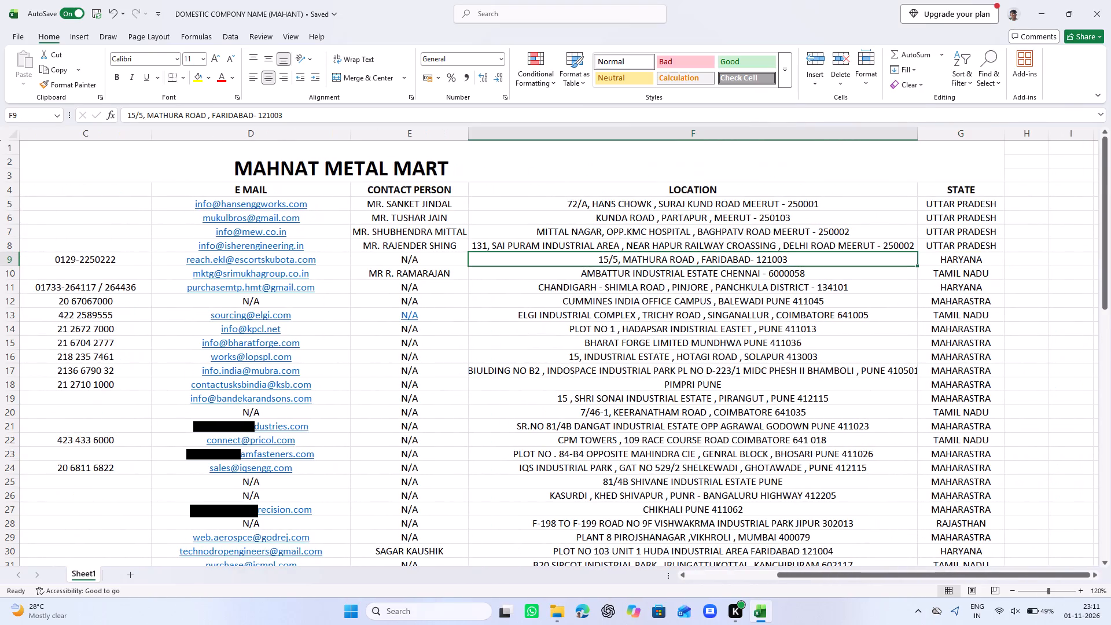
{"action": "key", "text": "Left"}
{"action": "key", "text": "Left"}
{"action": "key", "text": "Left"}
{"action": "key", "text": "Left"}
{"action": "key", "text": "Left"}
{"action": "key", "text": "Left"}
{"action": "key", "text": "Left"}
{"action": "key", "text": "Left"}
{"action": "key", "text": "Left"}
{"action": "key", "text": "Left"}
{"action": "key", "text": "Left"}
{"action": "key", "text": "Left"}
{"action": "key", "text": "Left"}
{"action": "key", "text": "Left"}
{"action": "key", "text": "Left"}
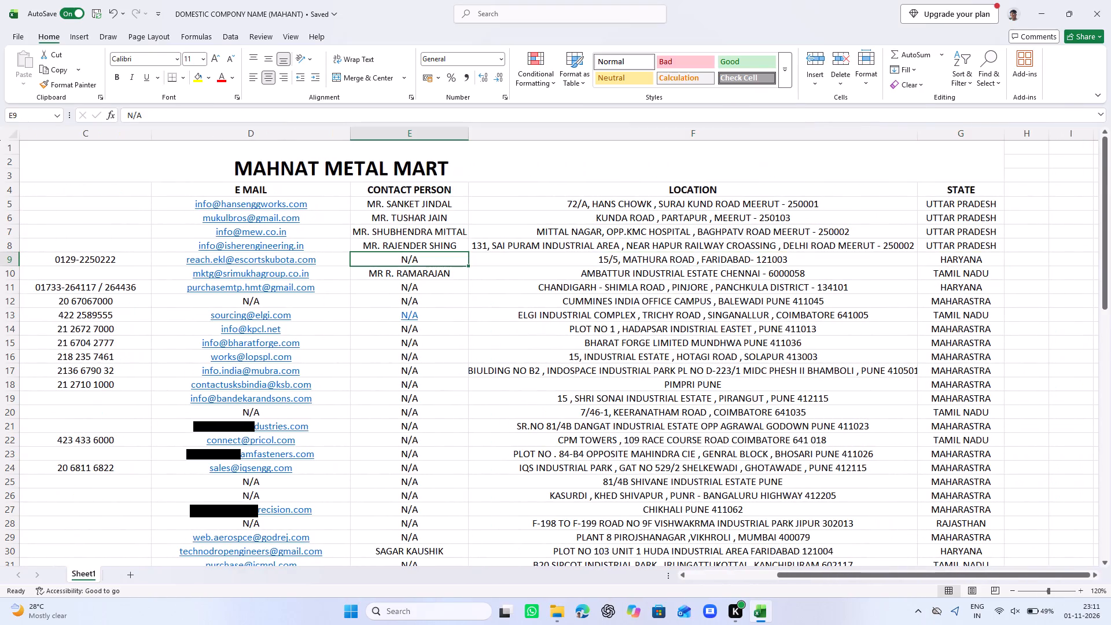
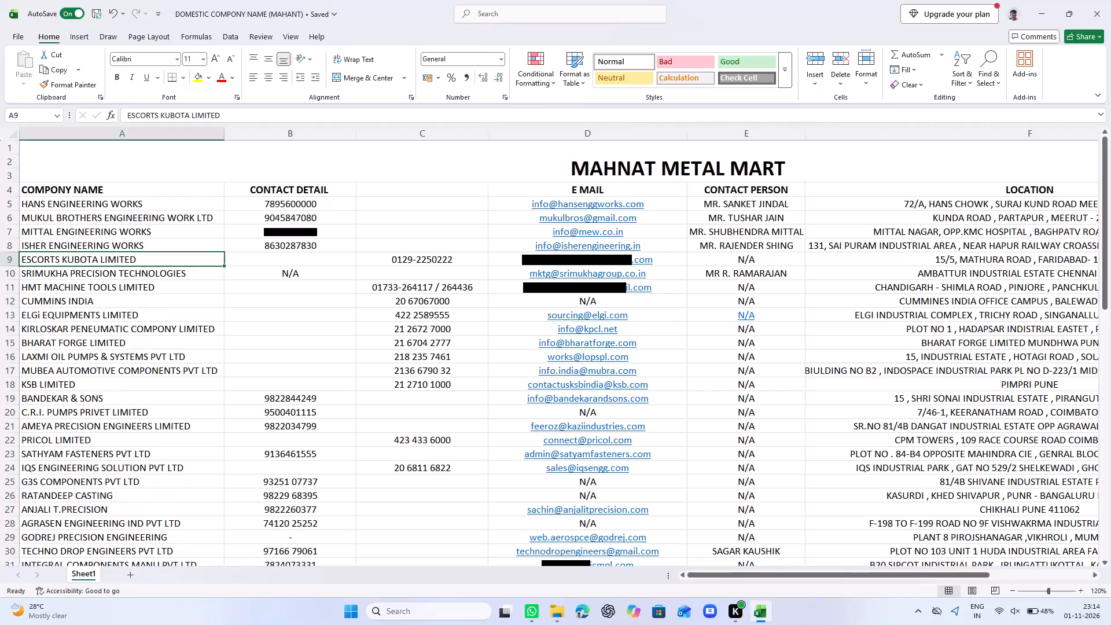
Look through the company list down to its last entry and select the AZTEC ENGINEERS PVT LTD name cell in row 73.
{"action": "scroll", "coordinate": [173, 376], "scroll_direction": "down", "scroll_amount": 5}
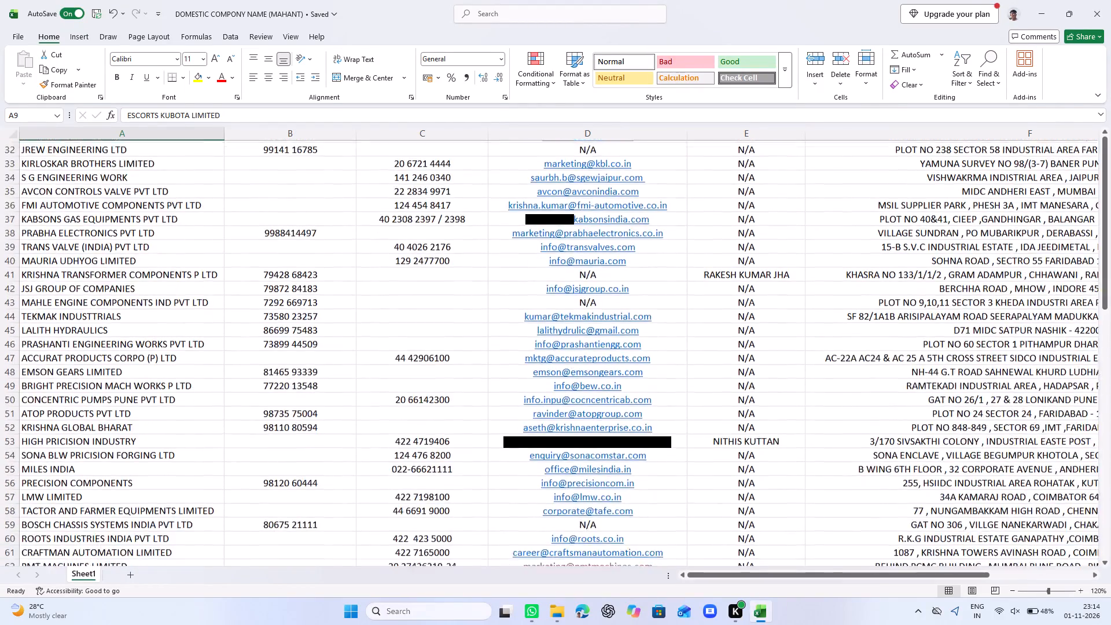
{"action": "scroll", "coordinate": [173, 376], "scroll_direction": "down", "scroll_amount": 6}
{"action": "scroll", "coordinate": [173, 376], "scroll_direction": "up", "scroll_amount": 4}
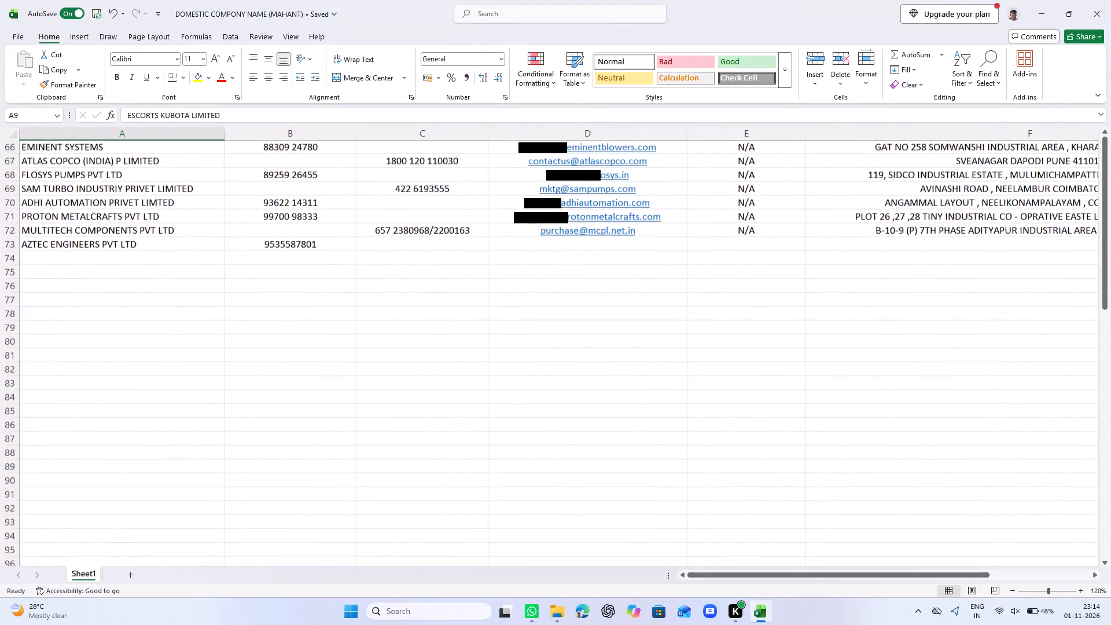
{"action": "left_click", "coordinate": [81, 242]}
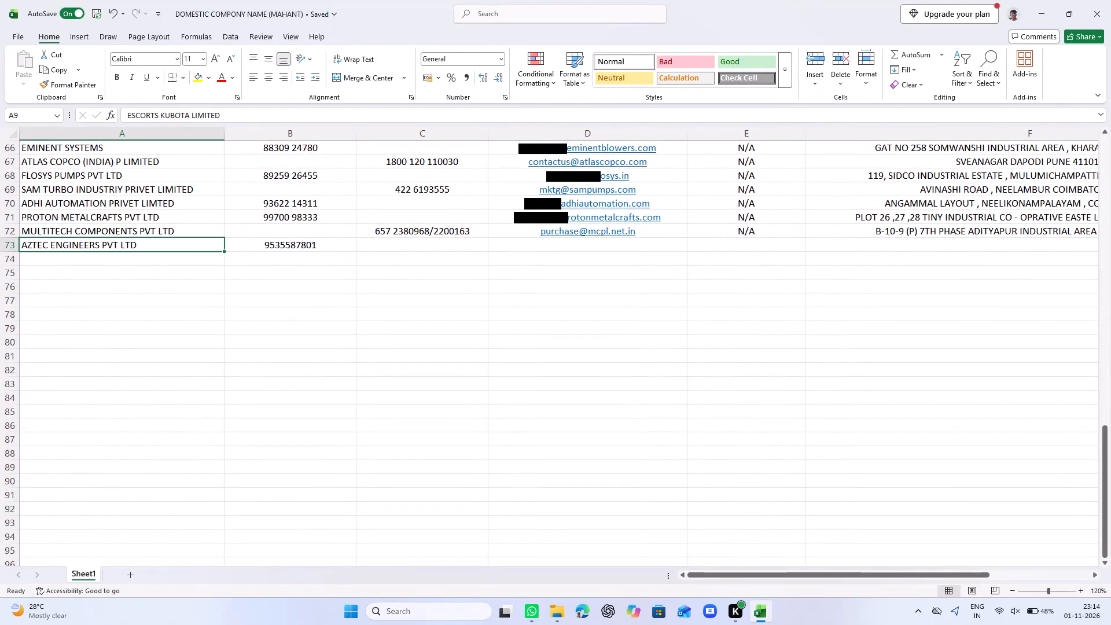
{"action": "scroll", "coordinate": [81, 242], "scroll_direction": "up", "scroll_amount": 7}
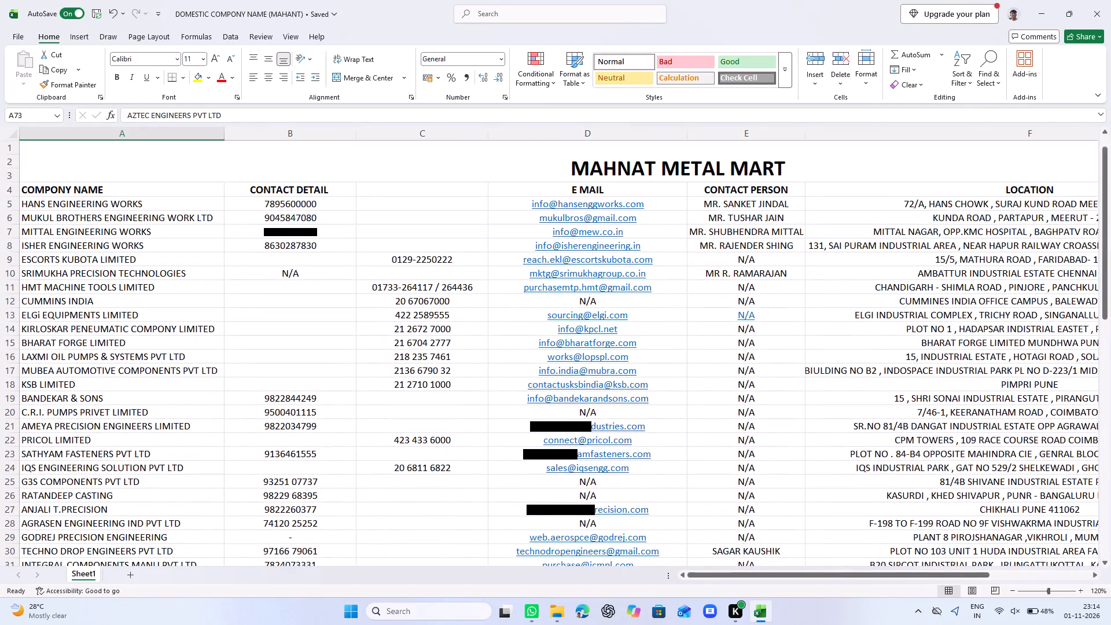
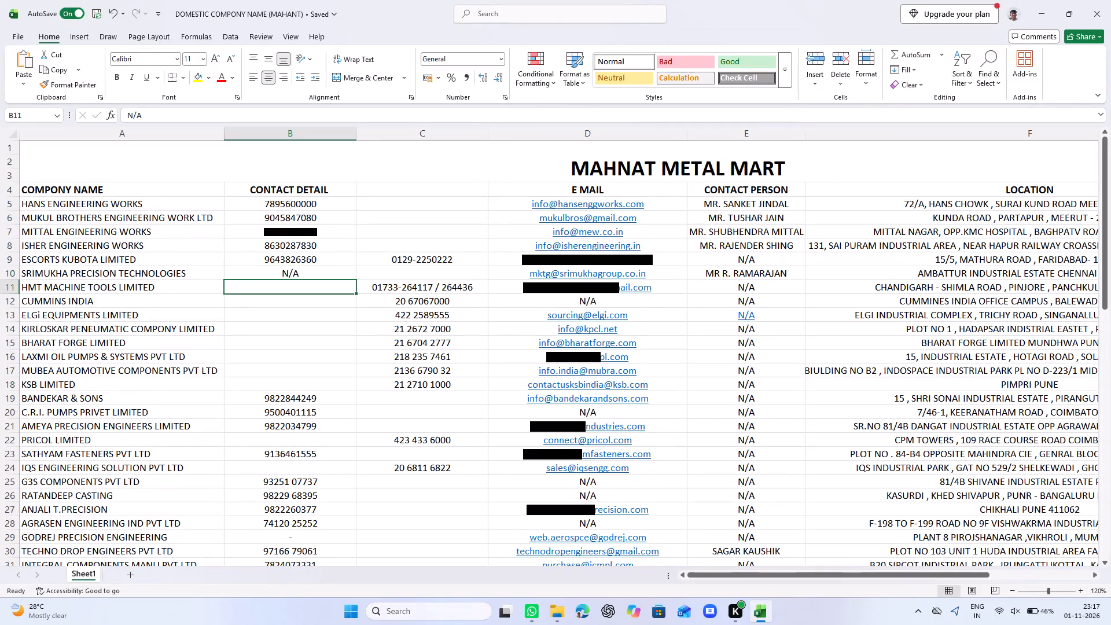
Paste the copied phone number into the CONTACT DETAIL cell for HMT MACHINE TOOLS LIMITED in row 11.
{"action": "key", "text": "ctrl+v"}
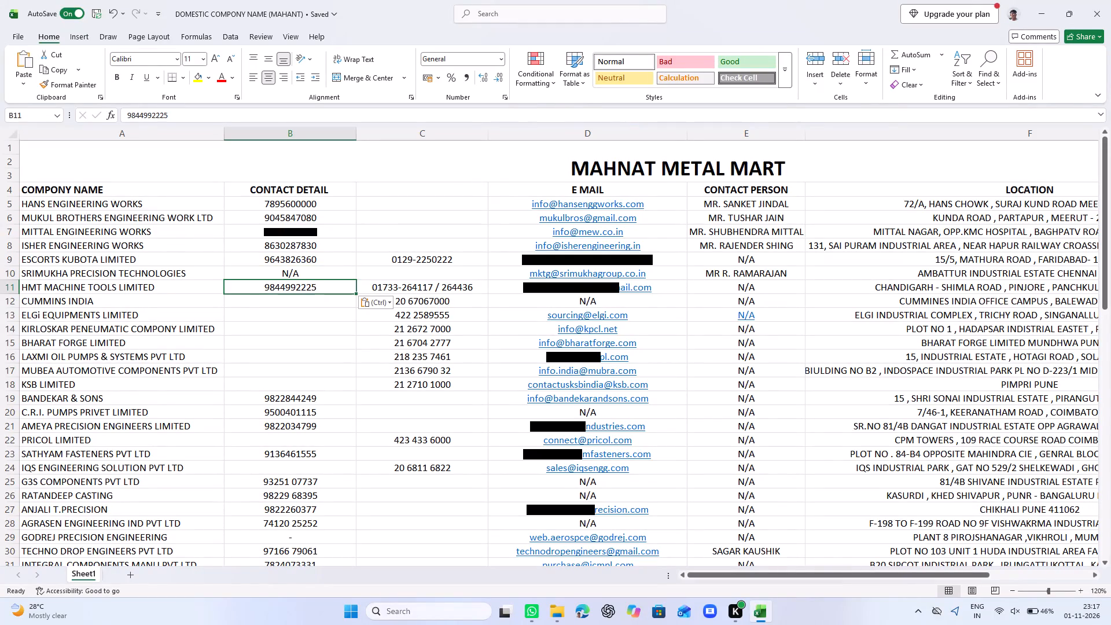
{"action": "left_click", "coordinate": [322, 296]}
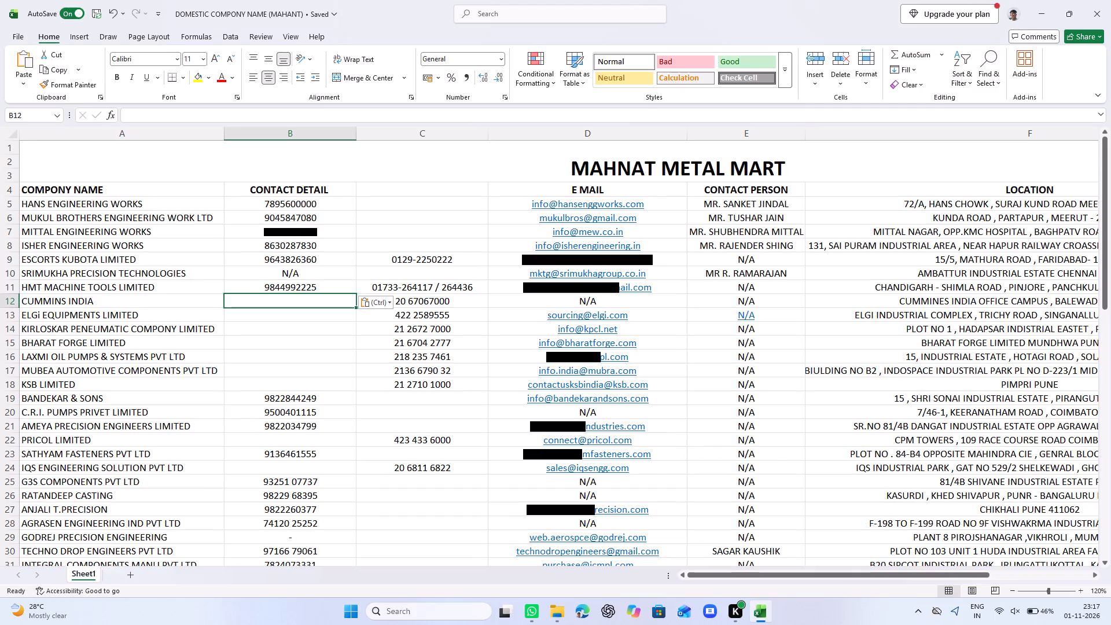
{"action": "left_click", "coordinate": [330, 286]}
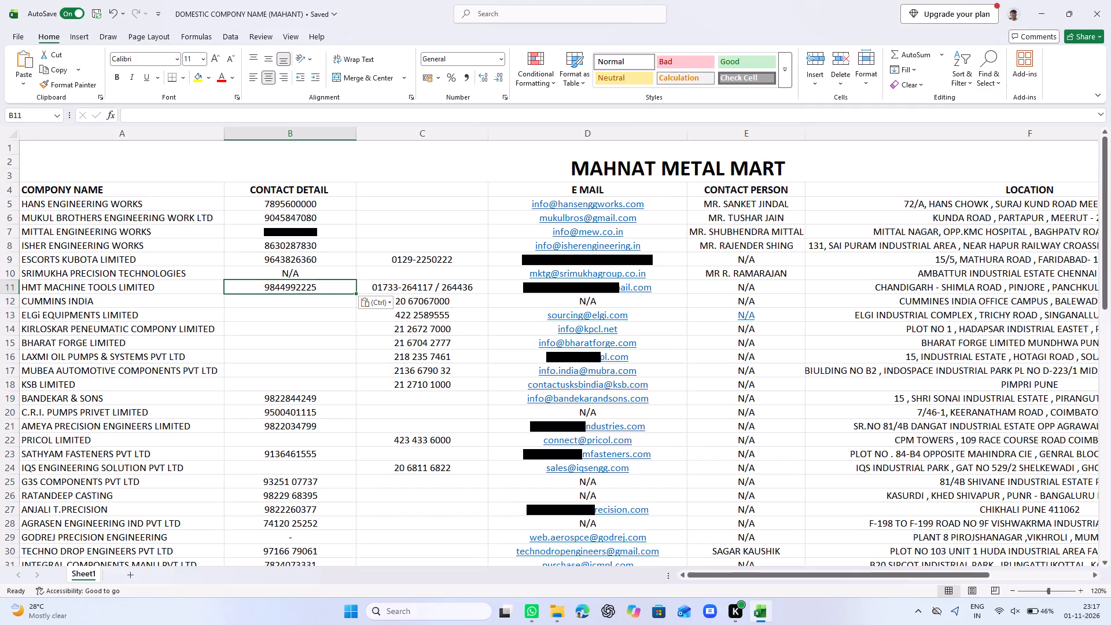
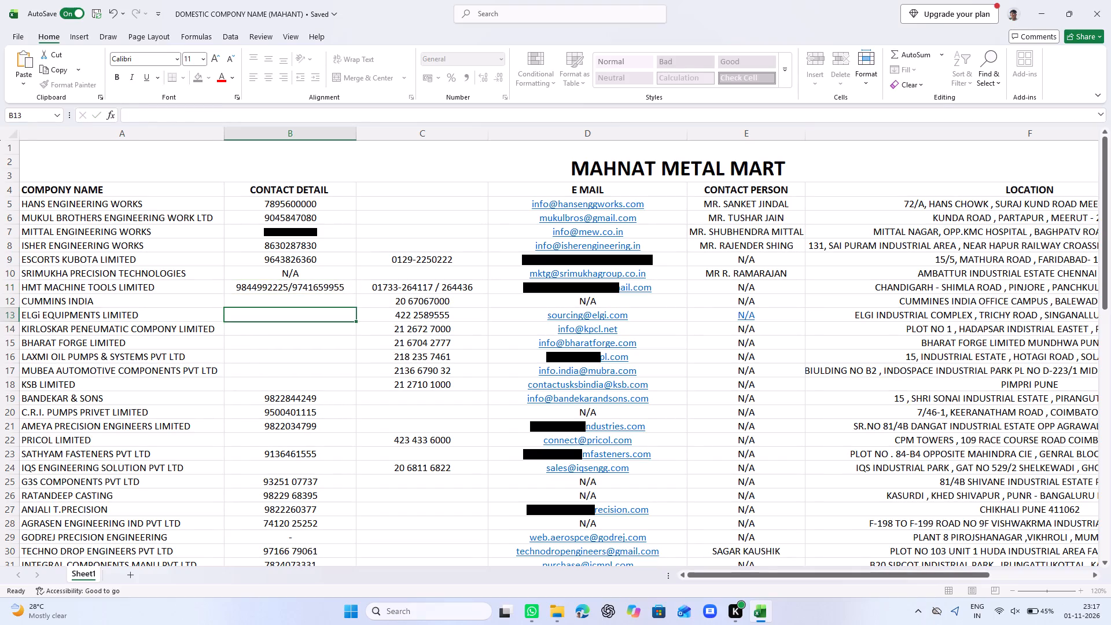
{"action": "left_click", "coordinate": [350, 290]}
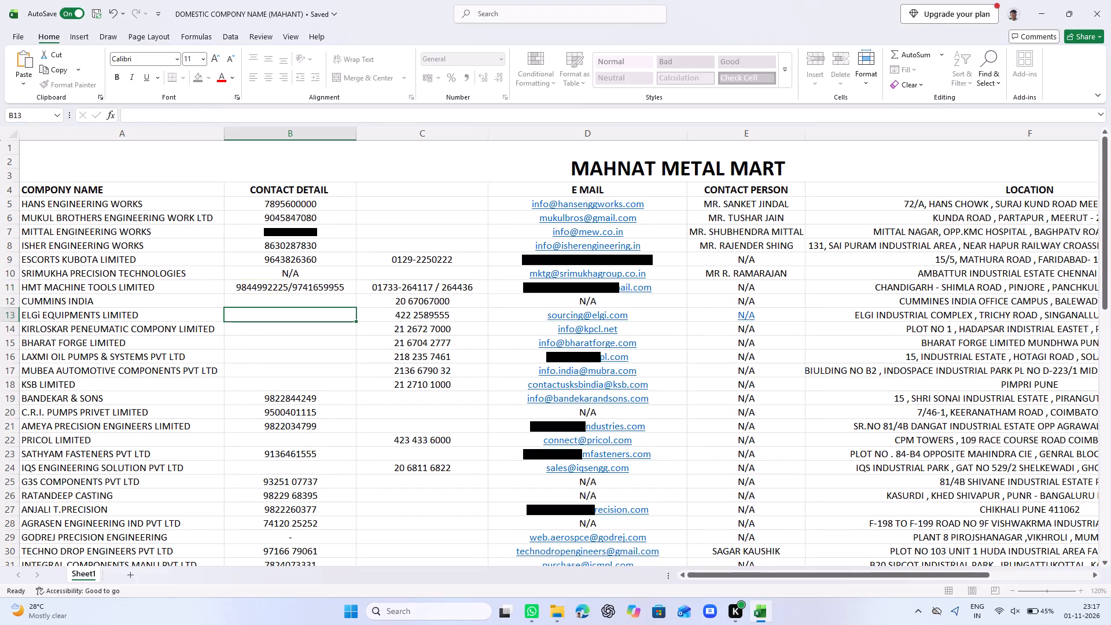